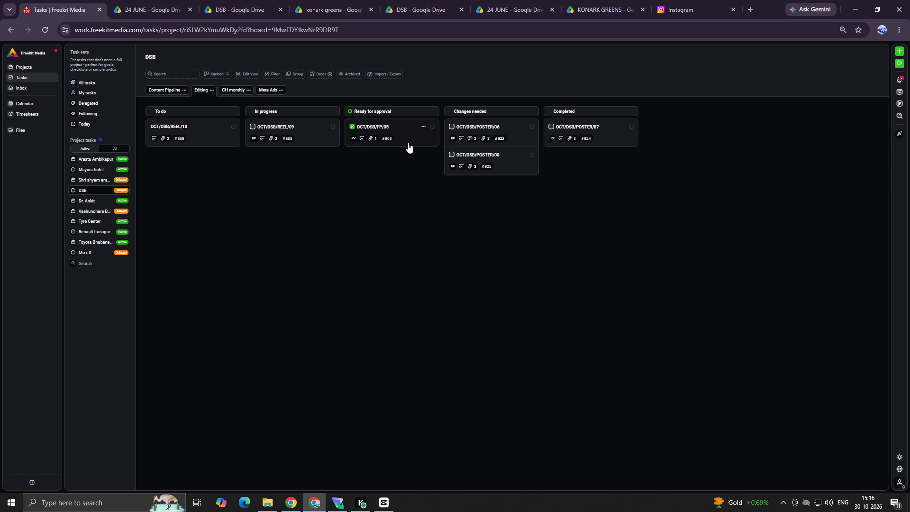
Open the attachments of the in-progress OCT/DSB/REEL/09 task on the DSB Editing board.
{"action": "left_click", "coordinate": [311, 146]}
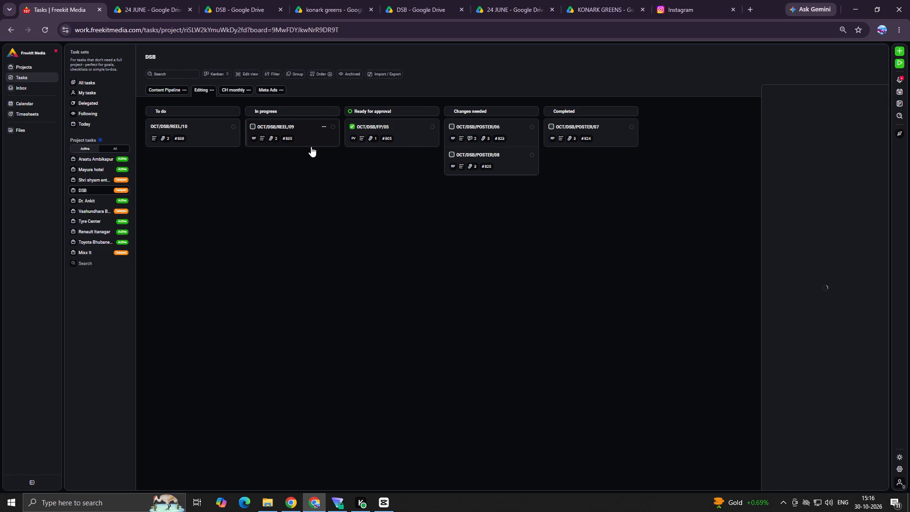
{"action": "left_click", "coordinate": [312, 143]}
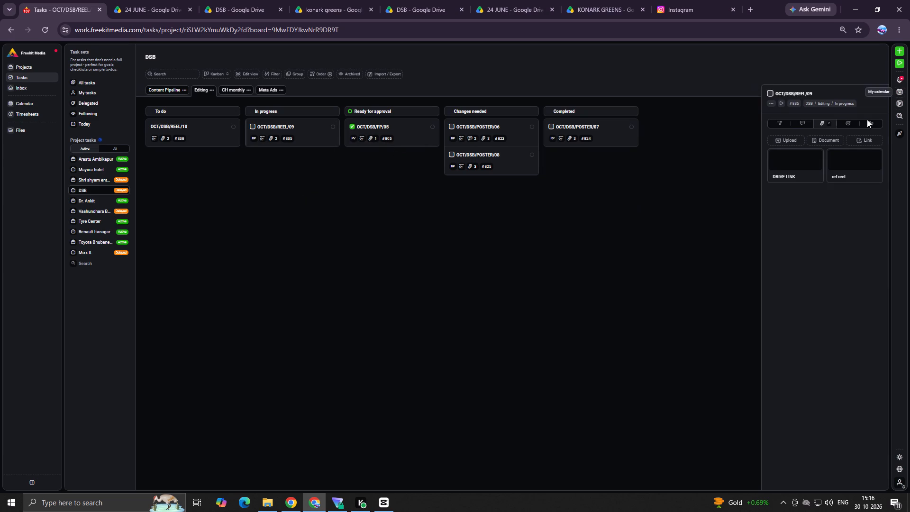
Switch to File Explorer, reduce its window so the task stays visible, and browse the video files in the ss folder.
{"action": "left_click", "coordinate": [272, 500]}
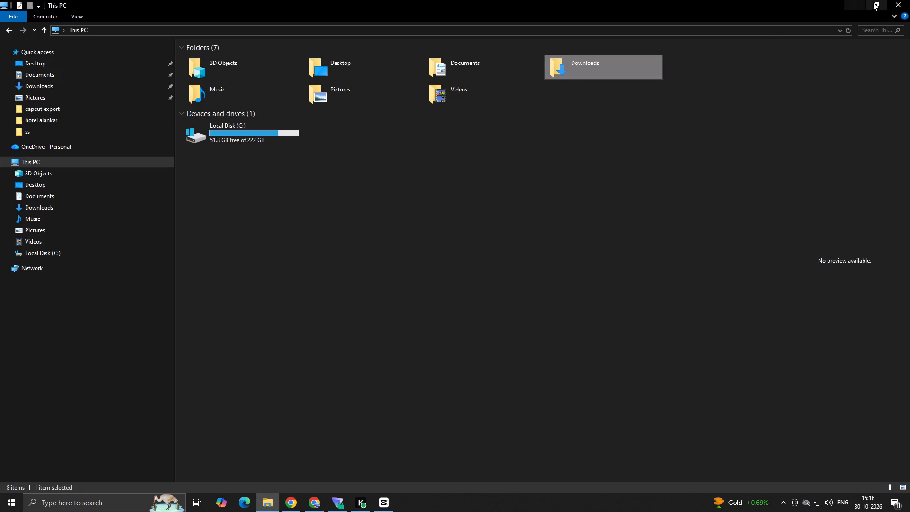
{"action": "left_click", "coordinate": [876, 1]}
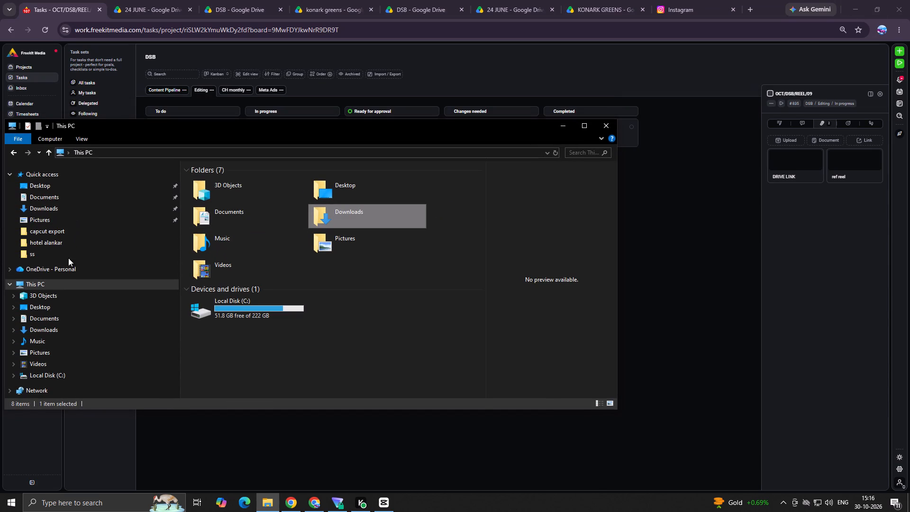
{"action": "left_click", "coordinate": [68, 255]}
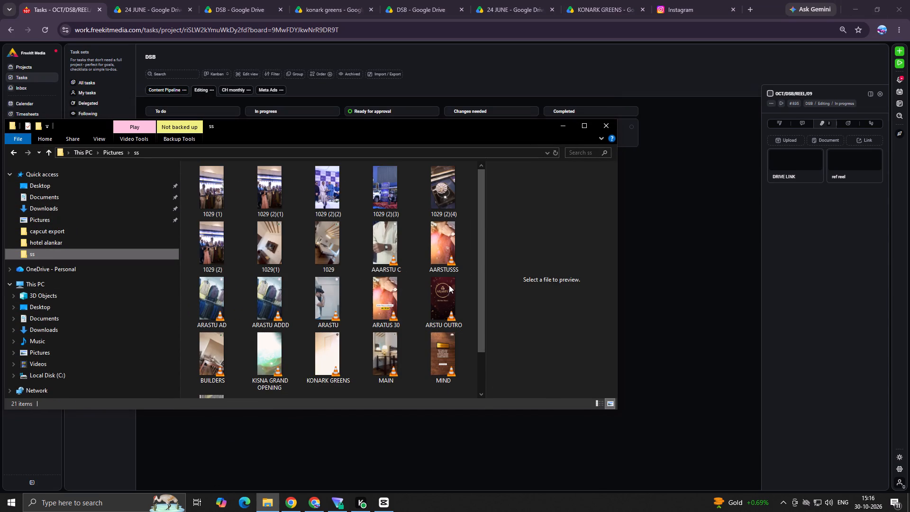
{"action": "scroll", "coordinate": [366, 307], "scroll_direction": "down", "scroll_amount": 2}
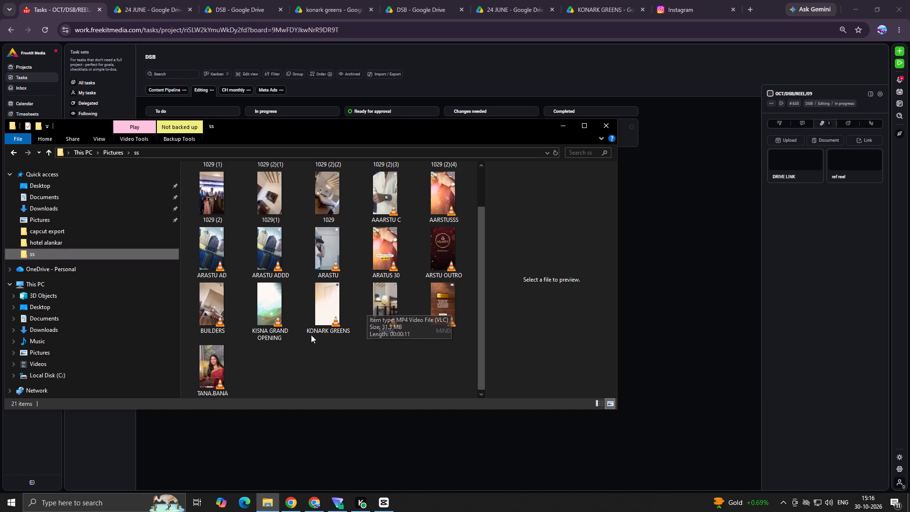
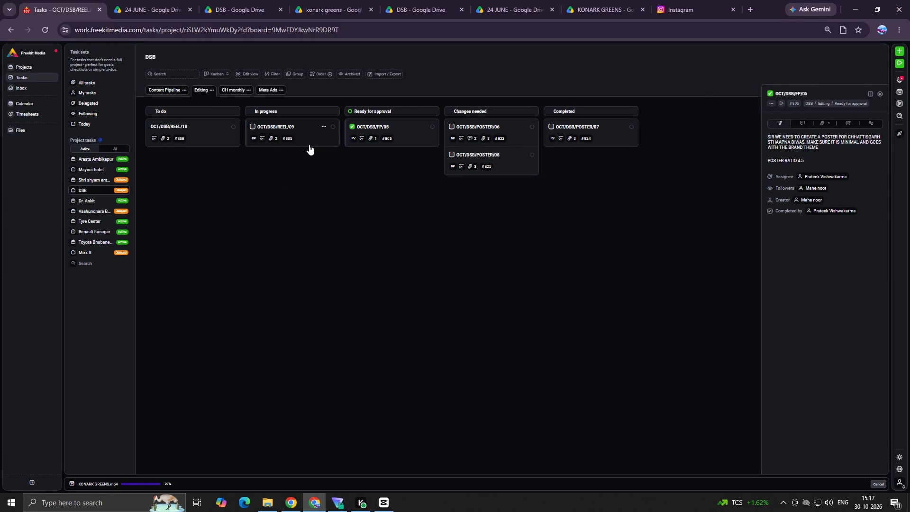
Move the OCT/DSB/REEL/09 task from In progress to Ready for approval on the Editing board.
{"action": "left_click_drag", "start_coordinate": [309, 144], "coordinate": [394, 171]}
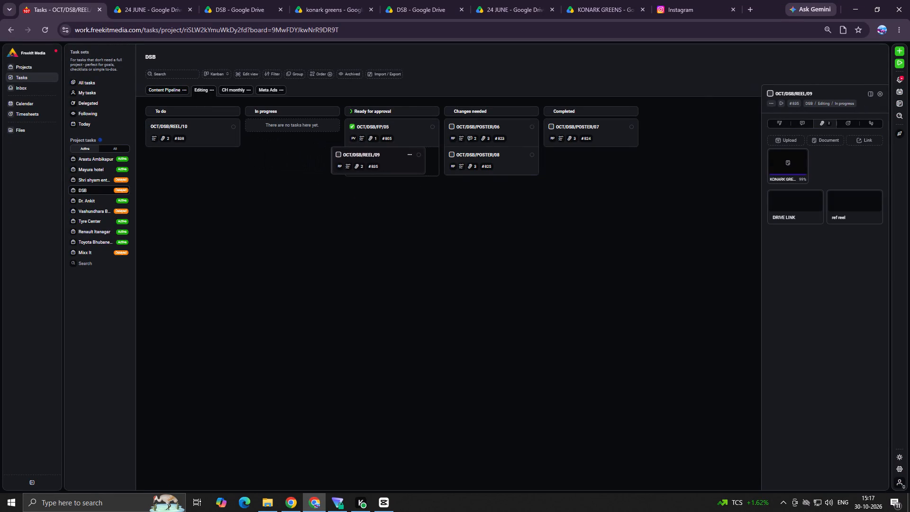
{"action": "left_click_drag", "start_coordinate": [394, 171], "coordinate": [395, 172]}
Delete the Picsart poster image from the attachments of the OCT/DSB/POSTER/08 task in Changes needed.
{"action": "left_click", "coordinate": [510, 167]}
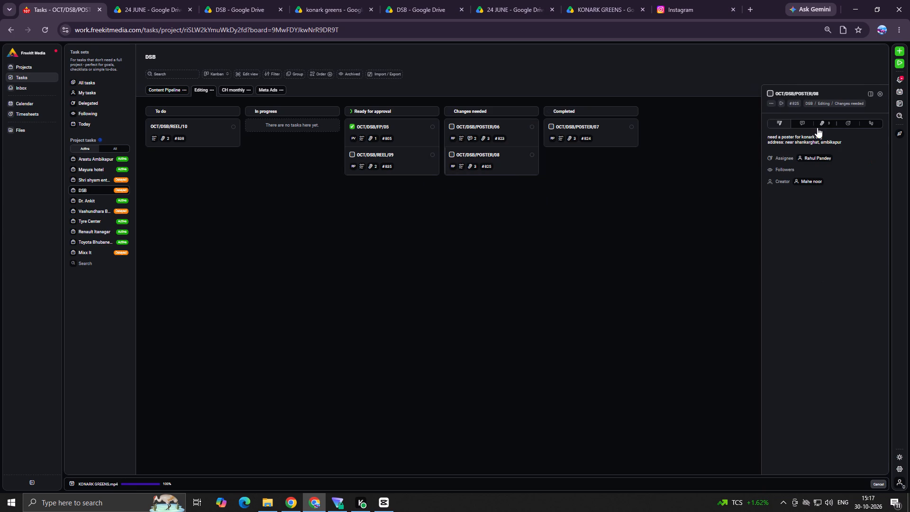
{"action": "left_click", "coordinate": [821, 125]}
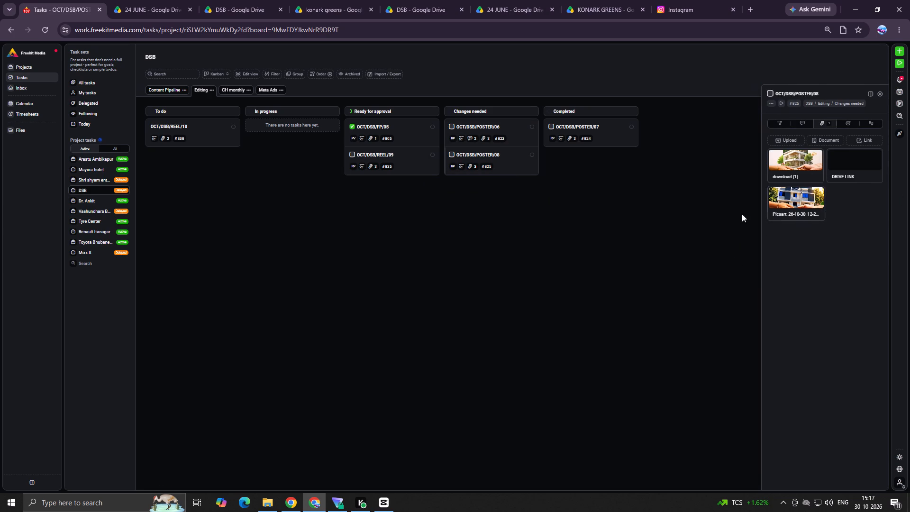
{"action": "left_click", "coordinate": [813, 187]}
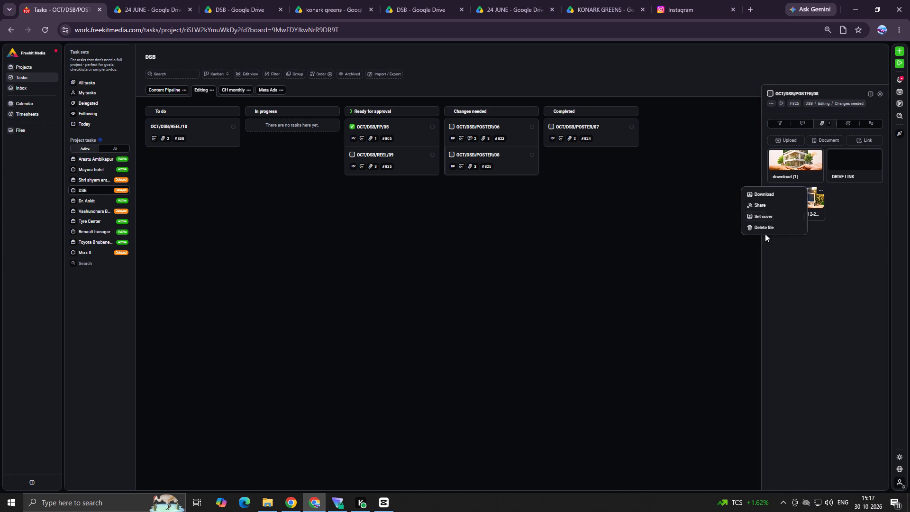
{"action": "double_click", "coordinate": [766, 230]}
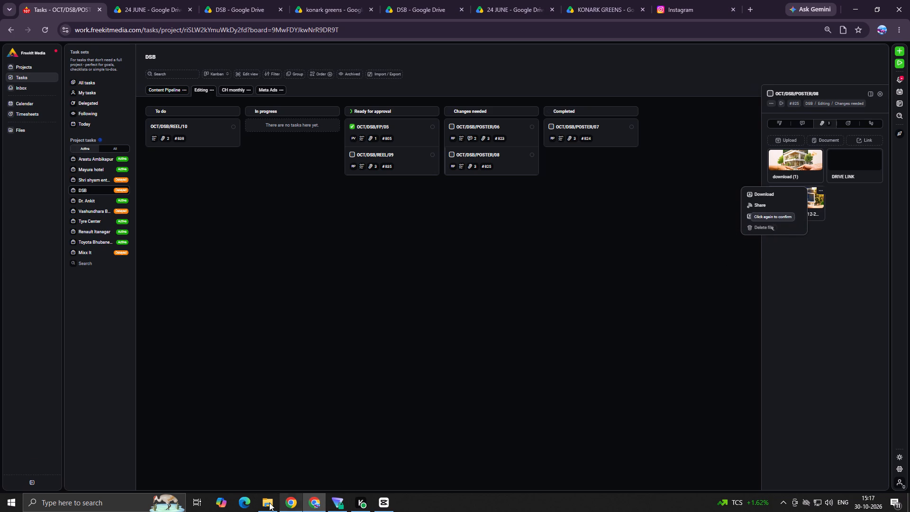
Switch to File Explorer and attach the newest Deal Smart poster image from the Downloads folder to the OCT/DSB/POSTER/08 task.
{"action": "left_click", "coordinate": [259, 503]}
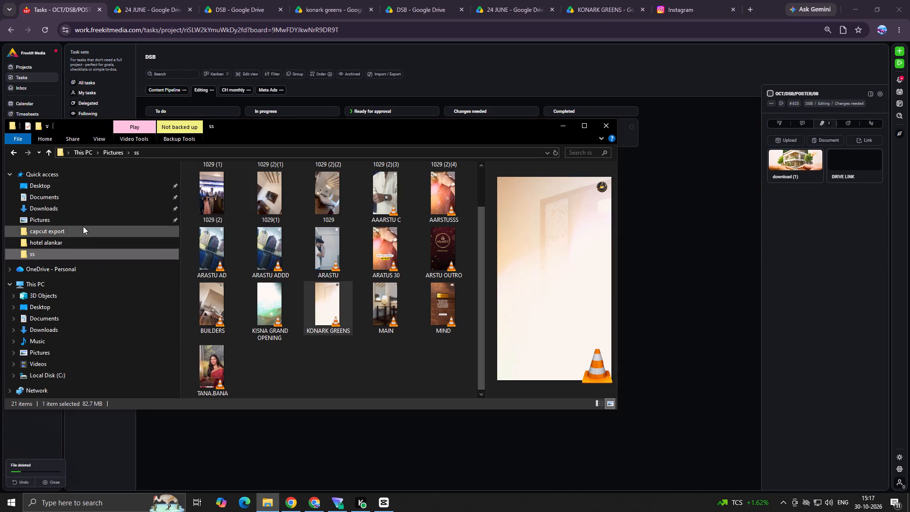
{"action": "left_click", "coordinate": [73, 211]}
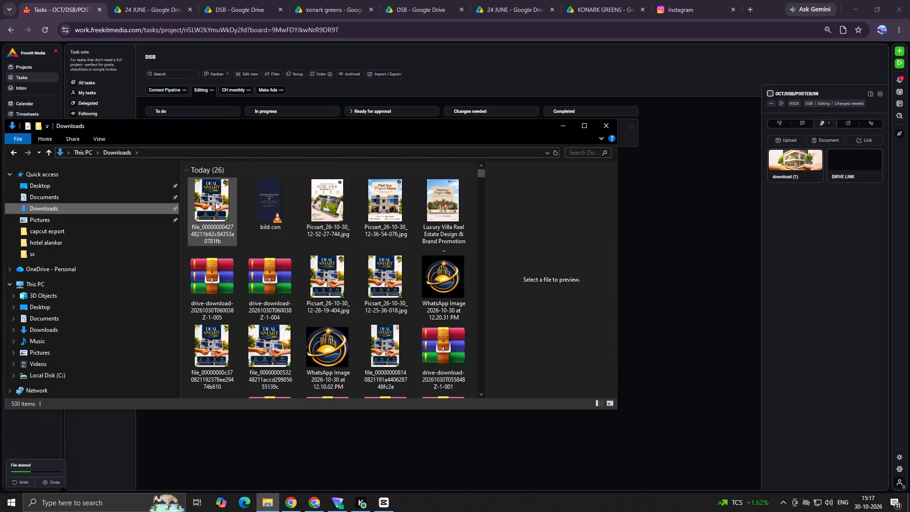
{"action": "left_click_drag", "start_coordinate": [216, 202], "coordinate": [834, 266]}
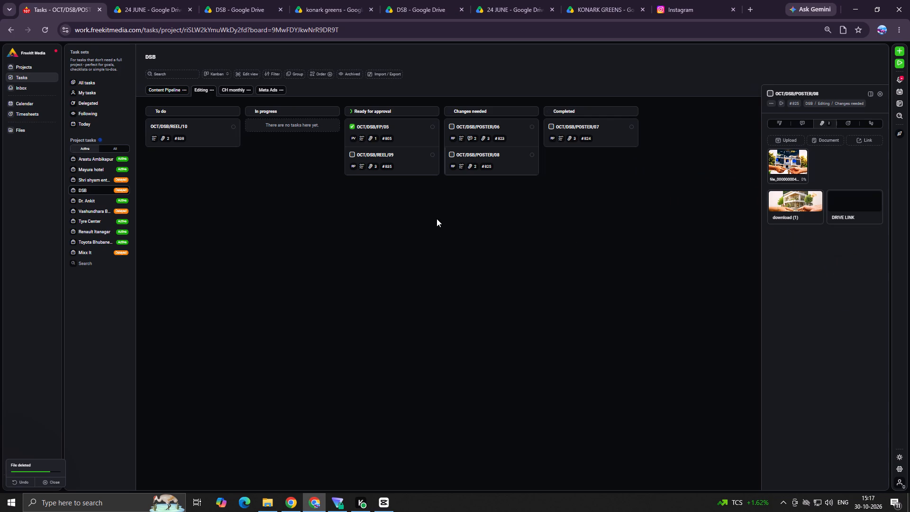
Move the OCT/DSB/POSTER/08 task from Changes needed to Ready for approval.
{"action": "left_click_drag", "start_coordinate": [515, 171], "coordinate": [509, 182]}
{"action": "left_click_drag", "start_coordinate": [509, 182], "coordinate": [413, 223]}
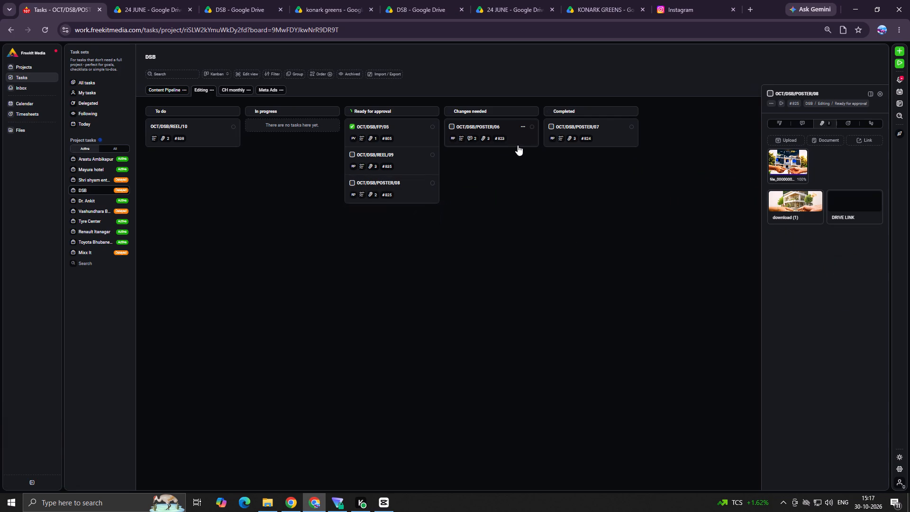
Open the Picsart poster attached to the OCT/DSB/POSTER/06 task, examine the whole design, and close the preview.
{"action": "left_click", "coordinate": [518, 145]}
{"action": "left_click", "coordinate": [519, 136]}
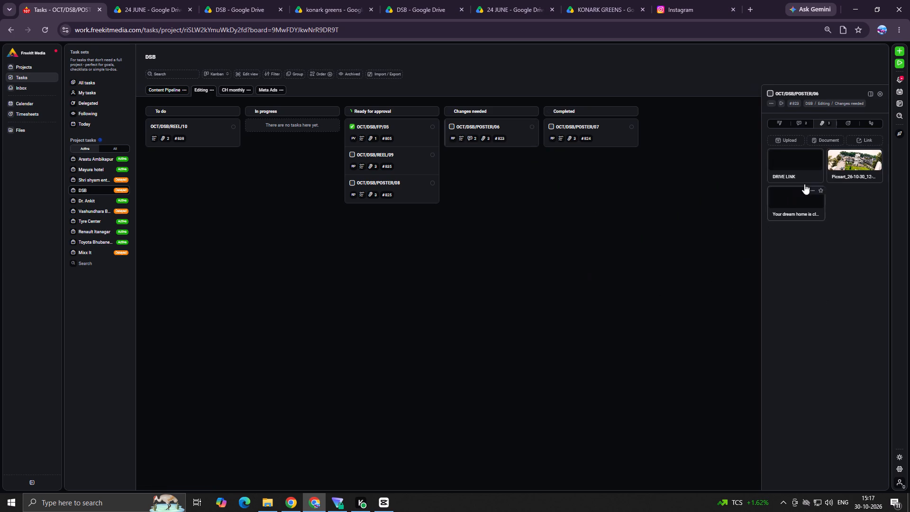
{"action": "left_click", "coordinate": [854, 164]}
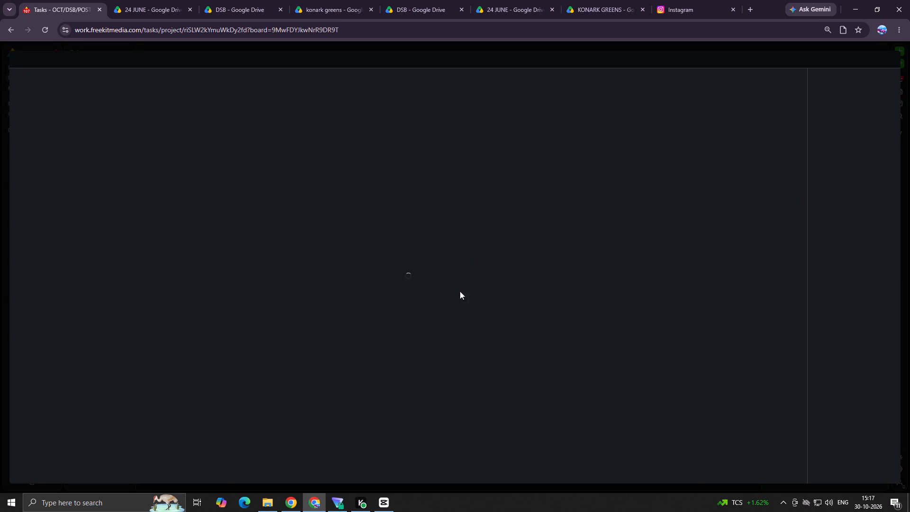
{"action": "scroll", "coordinate": [454, 267], "scroll_direction": "down", "scroll_amount": 1}
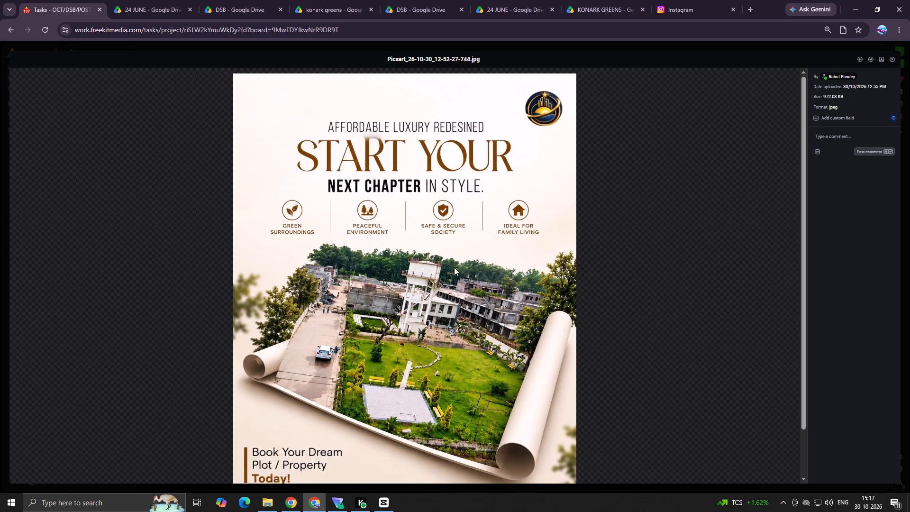
{"action": "scroll", "coordinate": [454, 267], "scroll_direction": "down", "scroll_amount": 1}
{"action": "scroll", "coordinate": [450, 295], "scroll_direction": "up", "scroll_amount": 4}
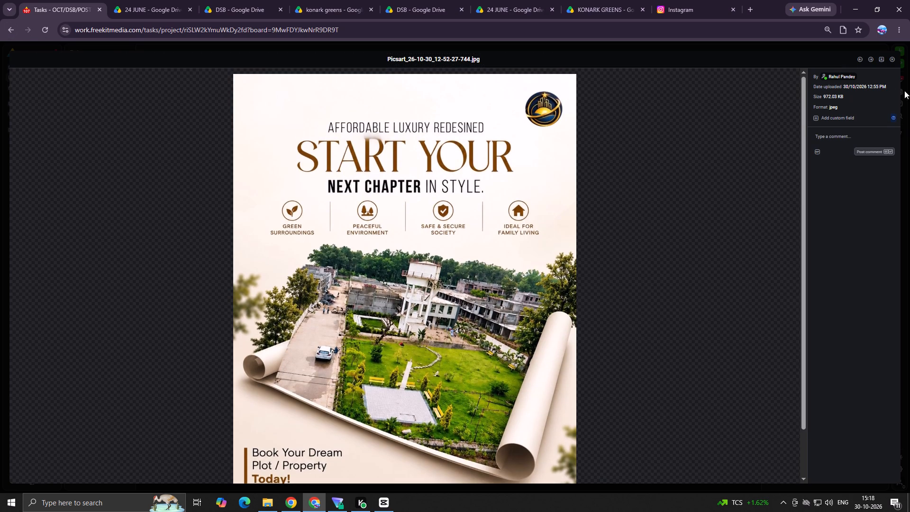
{"action": "scroll", "coordinate": [591, 284], "scroll_direction": "down", "scroll_amount": 4}
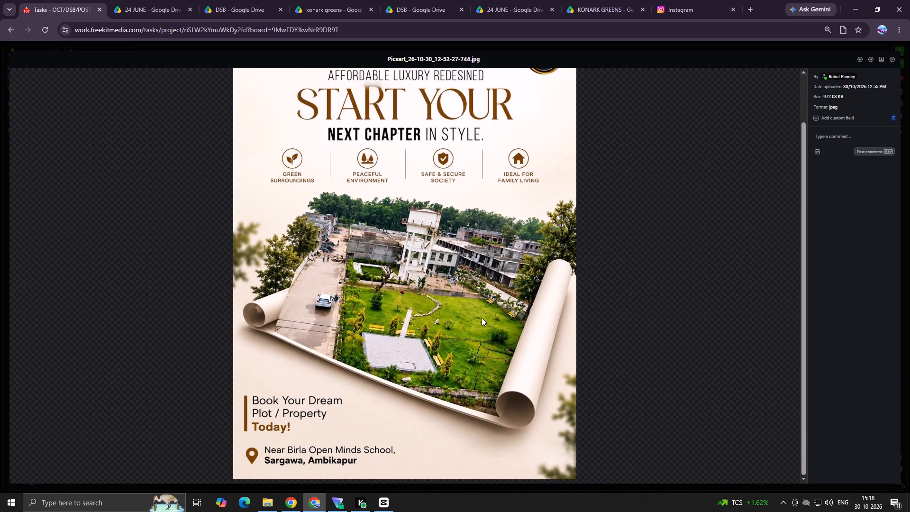
{"action": "scroll", "coordinate": [482, 320], "scroll_direction": "up", "scroll_amount": 5}
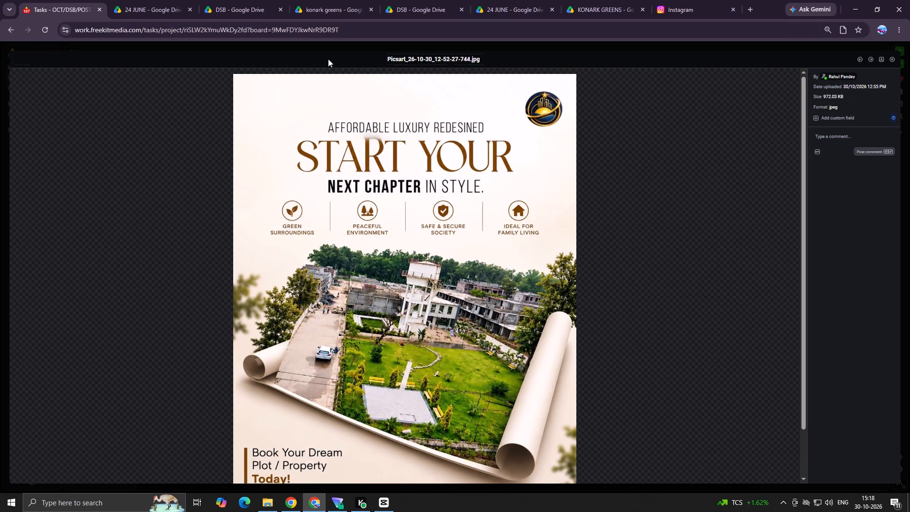
{"action": "left_click", "coordinate": [892, 57]}
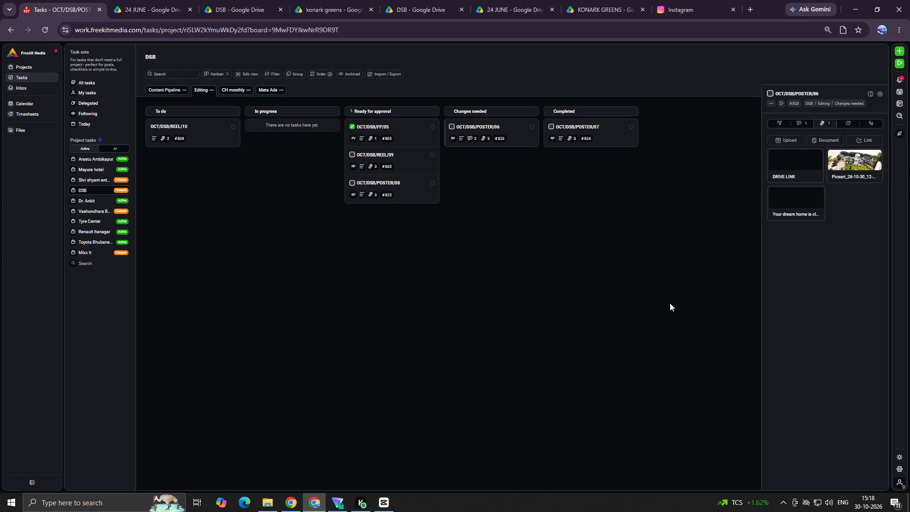
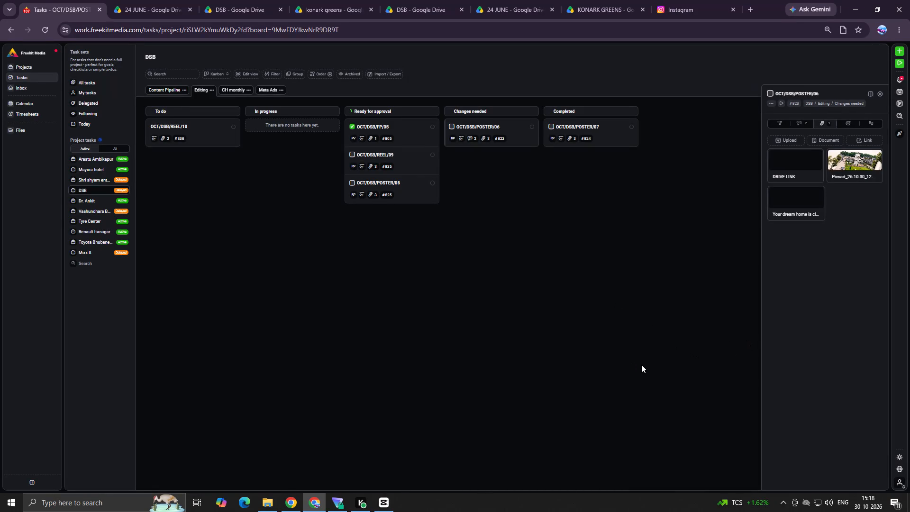
Check the attachments of the OCT/DSB/REEL/10 task and compare those of the OCT/DSB/POSTER/08 and OCT/DSB/POSTER/06 tasks.
{"action": "left_click", "coordinate": [203, 134]}
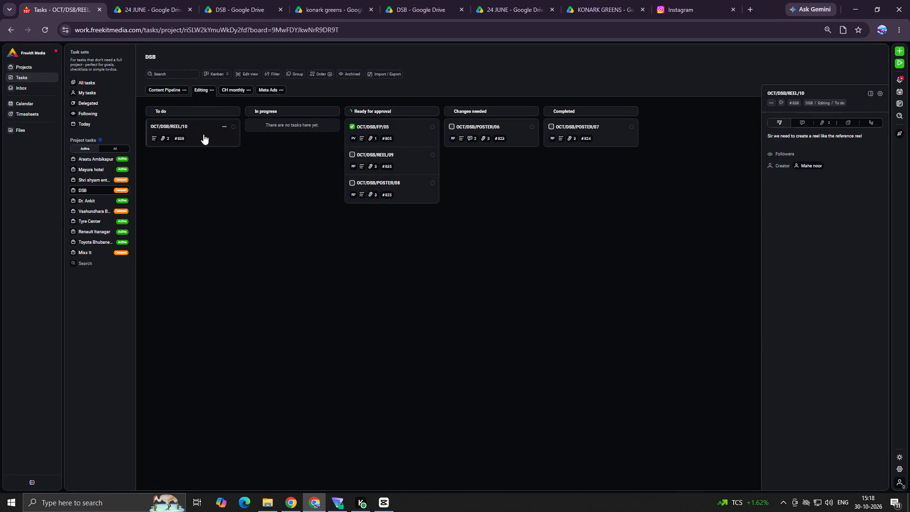
{"action": "left_click", "coordinate": [825, 123]}
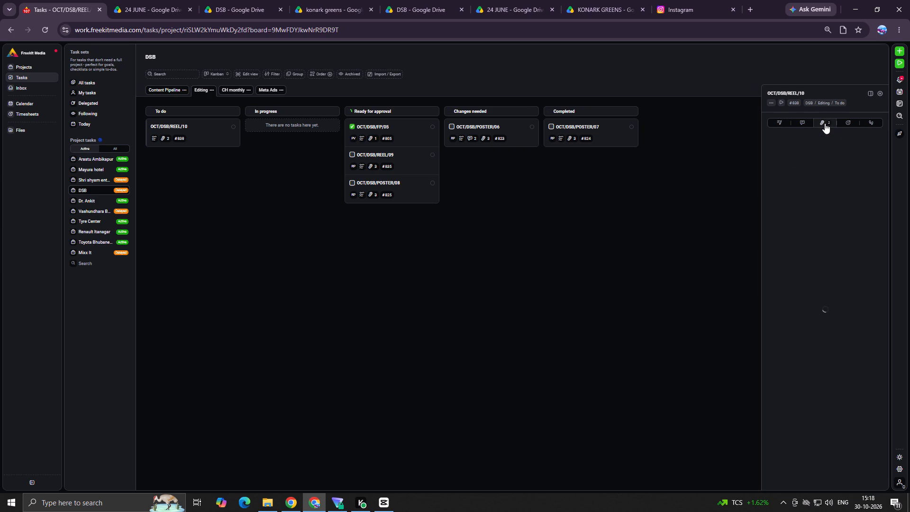
{"action": "left_click", "coordinate": [419, 193]}
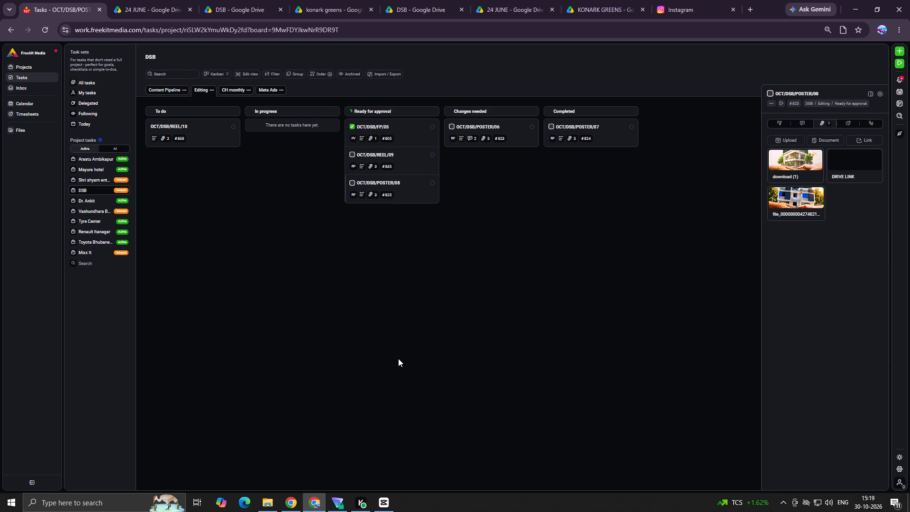
{"action": "left_click", "coordinate": [525, 136]}
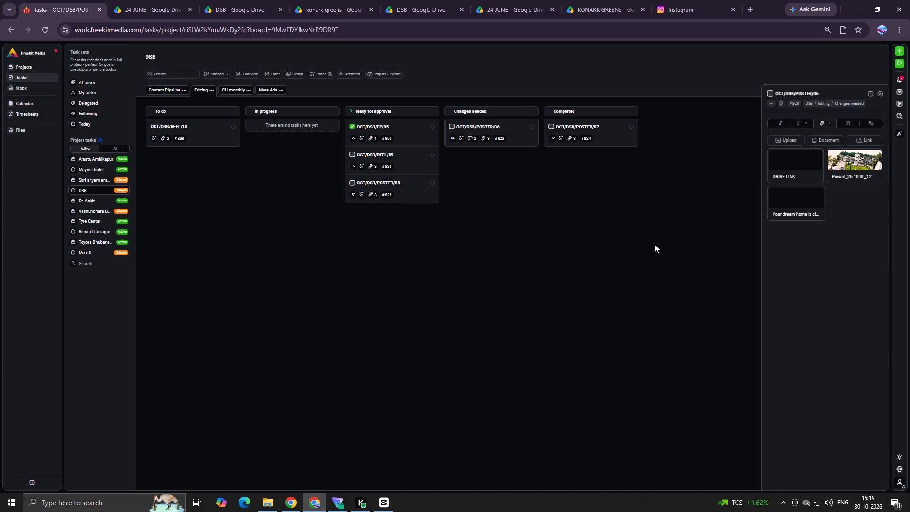
{"action": "left_click", "coordinate": [406, 190]}
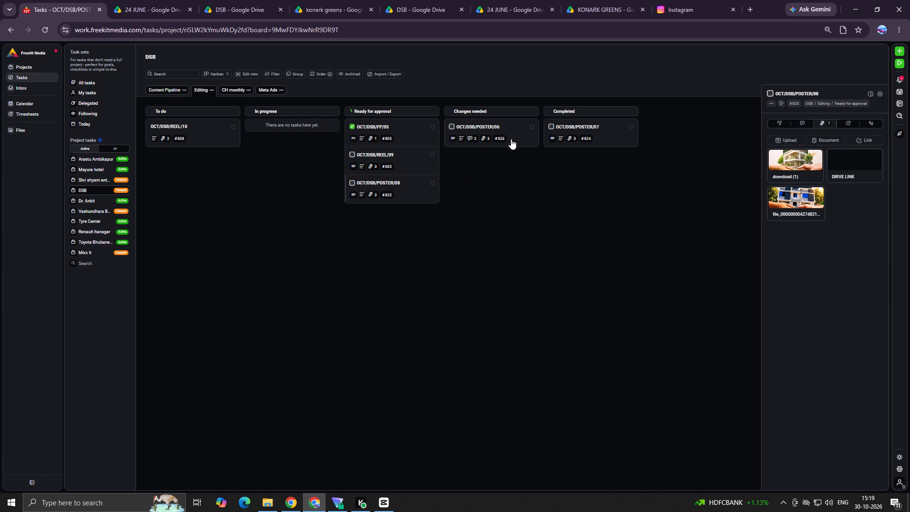
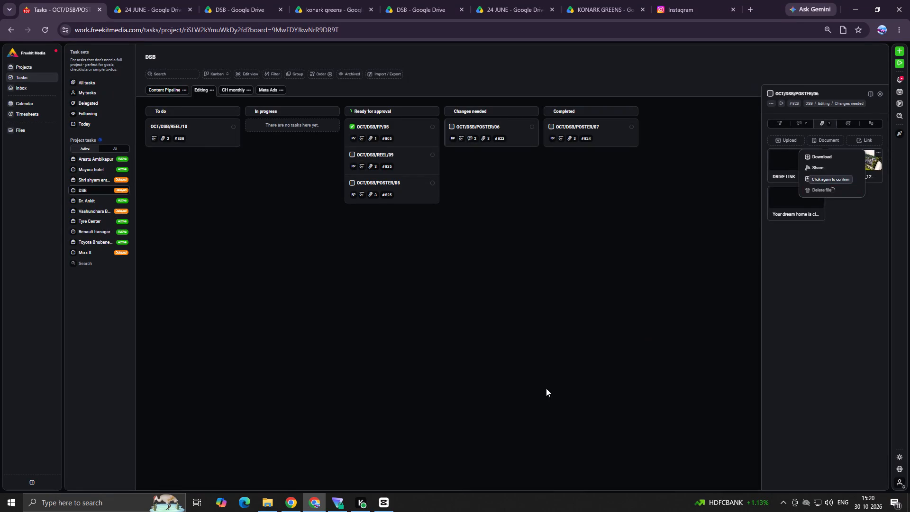
Switch to the Downloads folder in File Explorer to find the poster image for the OCT/DSB/POSTER/06 task.
{"action": "left_click", "coordinate": [273, 504]}
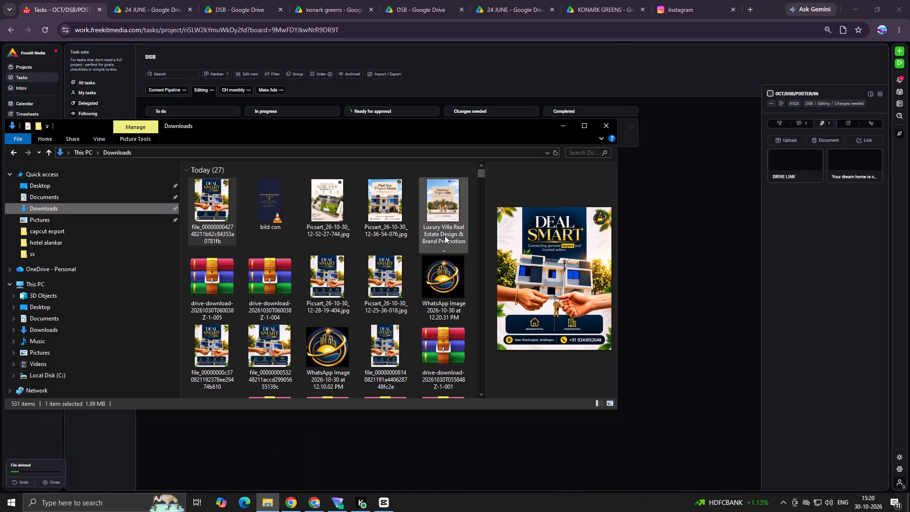
{"action": "scroll", "coordinate": [303, 238], "scroll_direction": "up", "scroll_amount": 3}
{"action": "scroll", "coordinate": [248, 240], "scroll_direction": "up", "scroll_amount": 4}
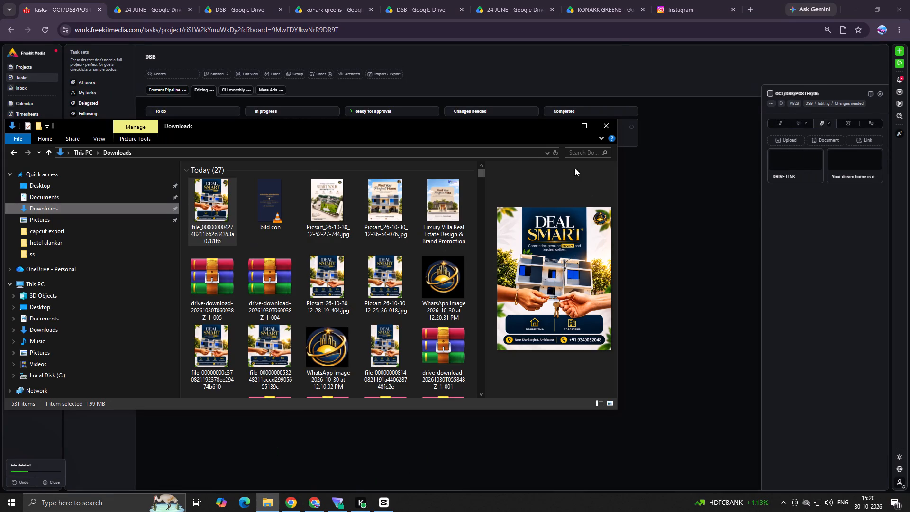
{"action": "left_click", "coordinate": [604, 131]}
{"action": "left_click", "coordinate": [263, 496]}
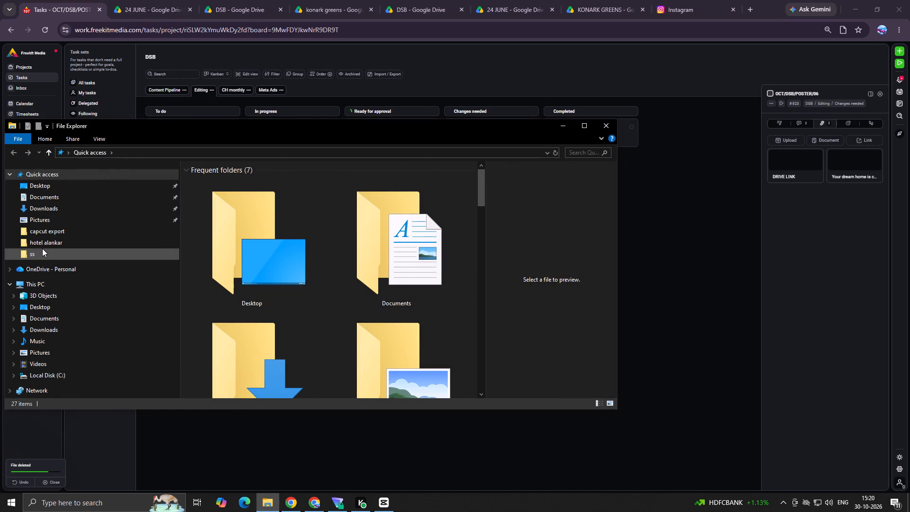
{"action": "left_click", "coordinate": [42, 248]}
{"action": "left_click", "coordinate": [52, 208]}
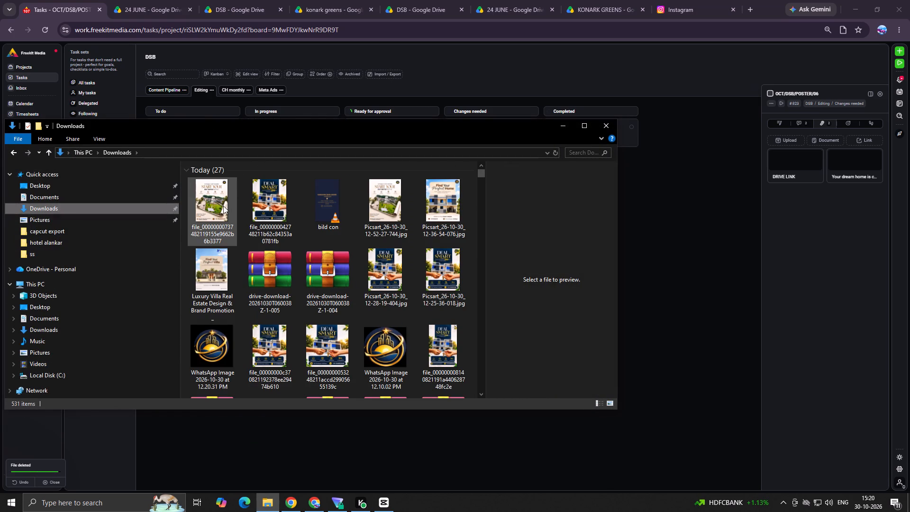
{"action": "left_click_drag", "start_coordinate": [209, 206], "coordinate": [817, 232]}
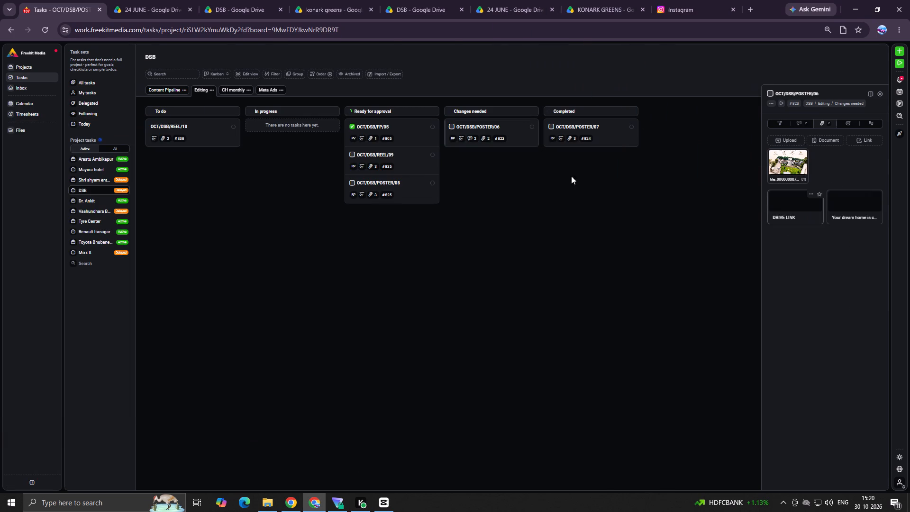
Move the OCT/DSB/POSTER/06 task from Changes needed to Ready for approval.
{"action": "left_click_drag", "start_coordinate": [525, 140], "coordinate": [414, 250]}
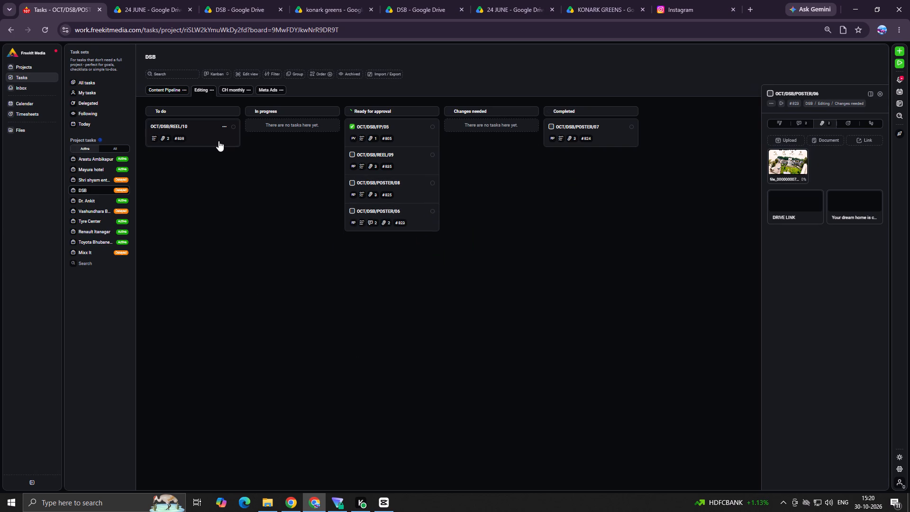
Move the OCT/DSB/REEL/10 task from To do to In progress.
{"action": "left_click_drag", "start_coordinate": [218, 141], "coordinate": [302, 137]}
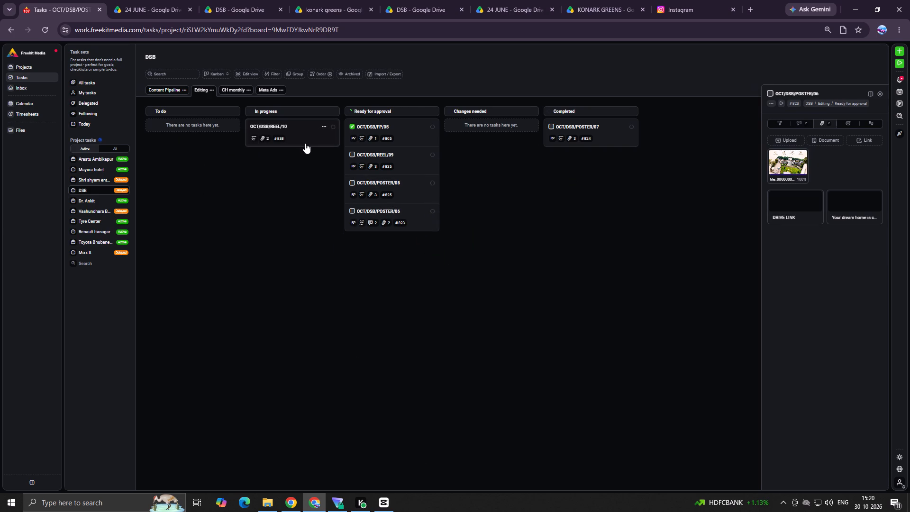
Open the reference reel attached to the OCT/DSB/REEL/10 task on Instagram and dismiss the sign-up prompt.
{"action": "left_click", "coordinate": [305, 143]}
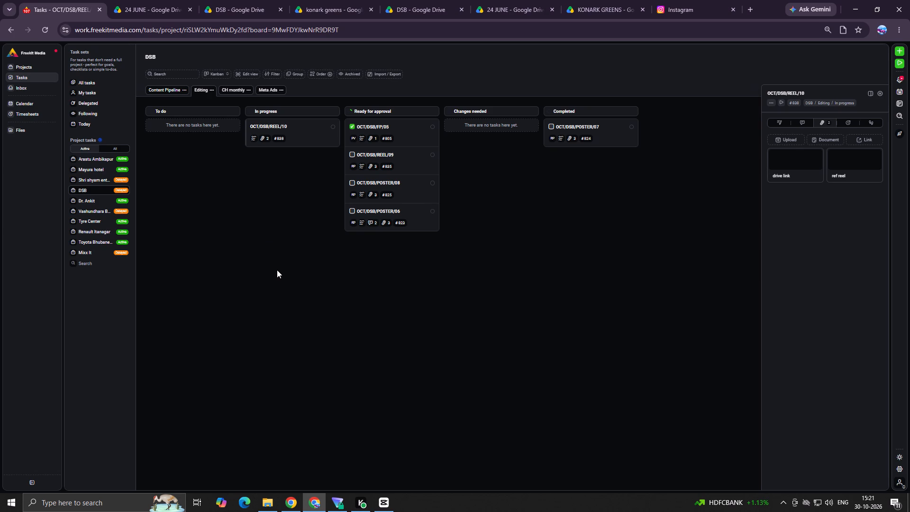
{"action": "left_click", "coordinate": [303, 146]}
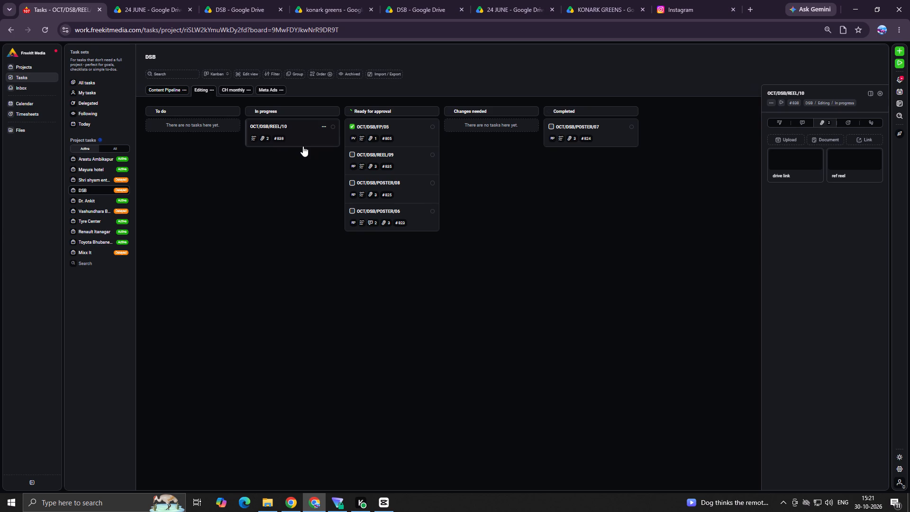
{"action": "left_click", "coordinate": [303, 146]}
{"action": "left_click", "coordinate": [305, 137]}
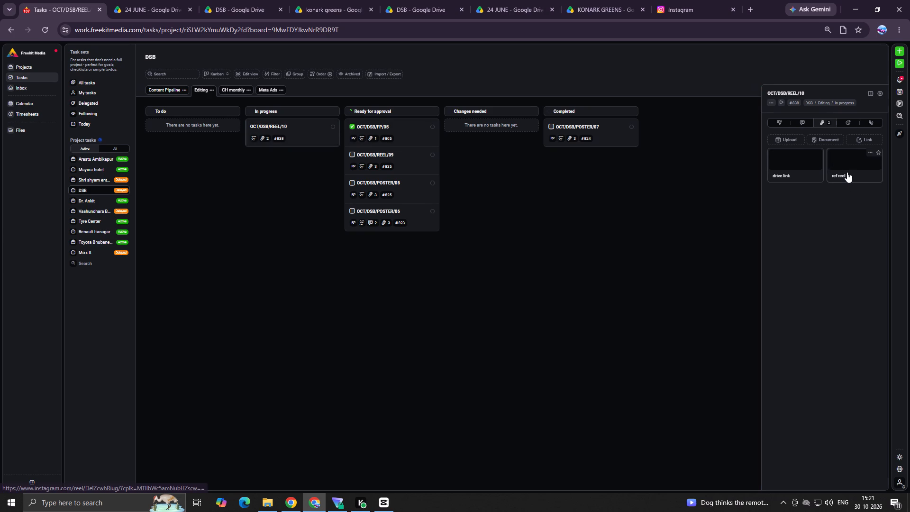
{"action": "double_click", "coordinate": [847, 172]}
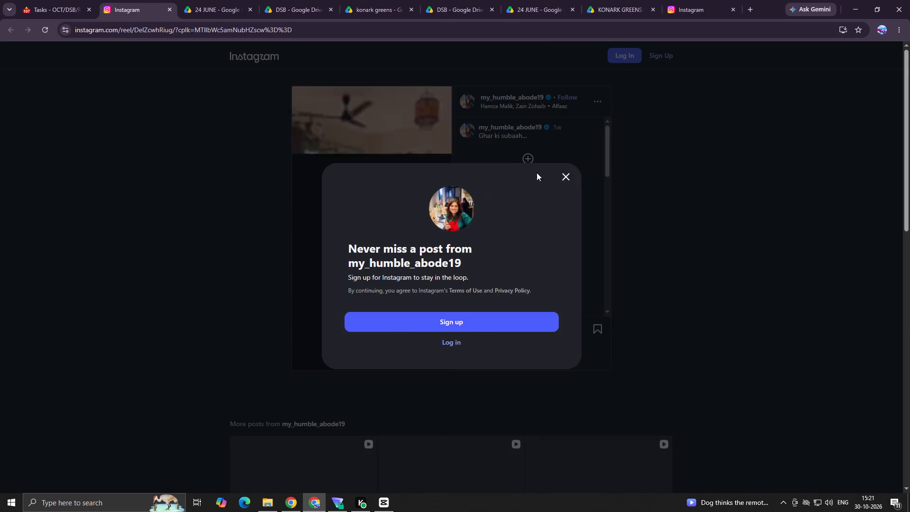
{"action": "left_click", "coordinate": [565, 180]}
Play the "Ghar ki subaah" reference reel with sound, pausing and resuming it to examine its shots and text.
{"action": "left_click", "coordinate": [364, 250]}
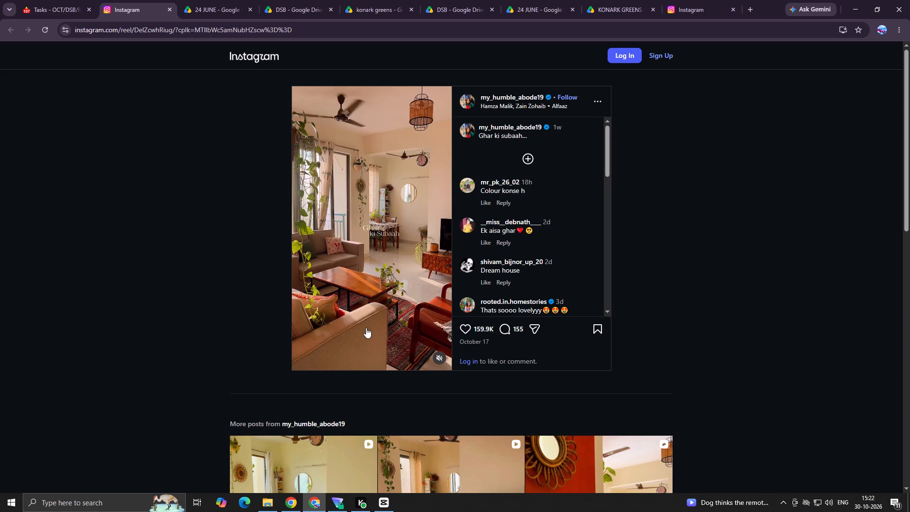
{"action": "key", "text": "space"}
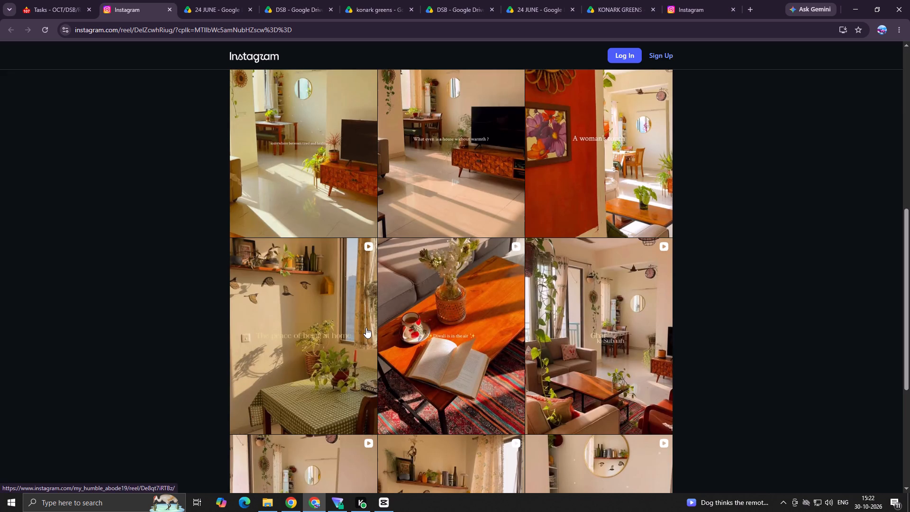
{"action": "scroll", "coordinate": [366, 328], "scroll_direction": "up", "scroll_amount": 10}
{"action": "scroll", "coordinate": [340, 254], "scroll_direction": "up", "scroll_amount": 3}
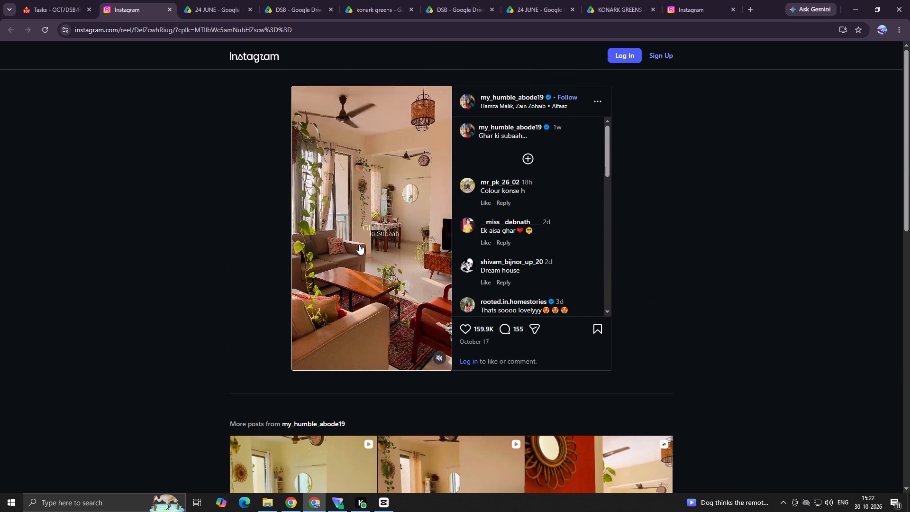
{"action": "left_click", "coordinate": [360, 244]}
{"action": "left_click", "coordinate": [434, 356]}
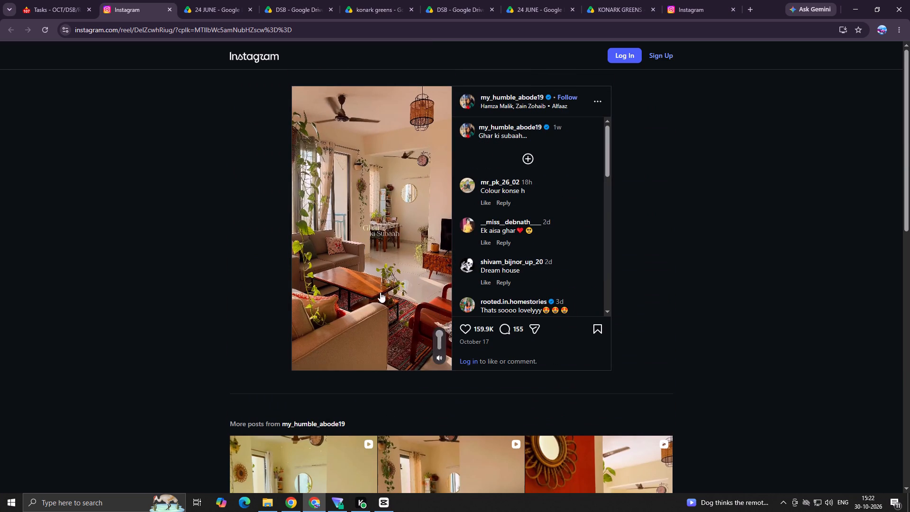
{"action": "left_click", "coordinate": [376, 289]}
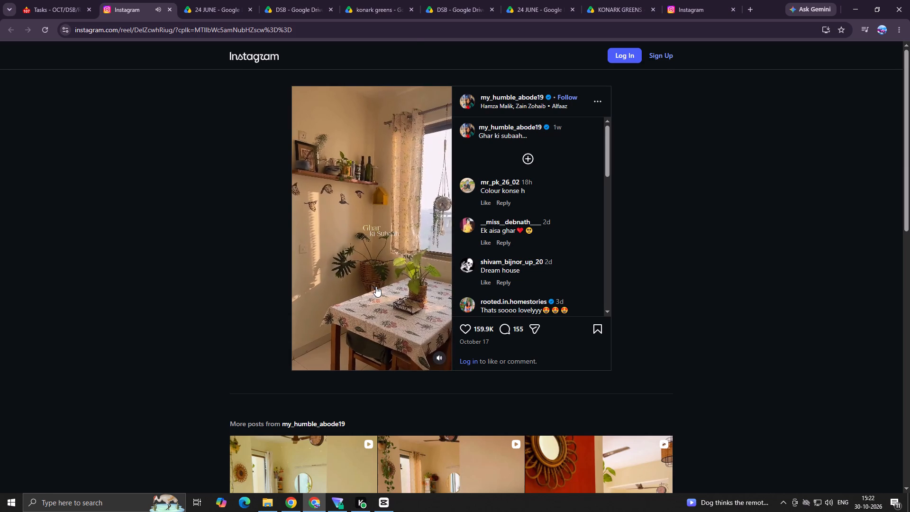
{"action": "left_click", "coordinate": [376, 286]}
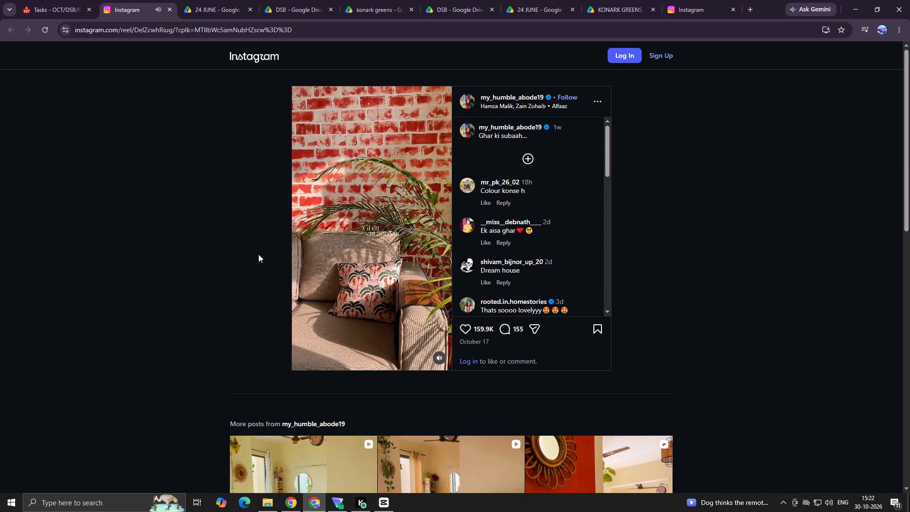
{"action": "left_click", "coordinate": [354, 274]}
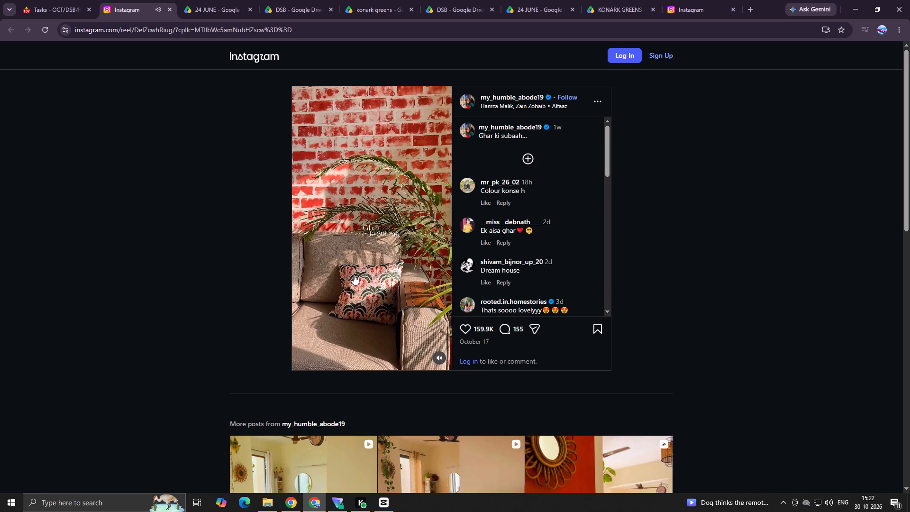
{"action": "left_click", "coordinate": [354, 274]}
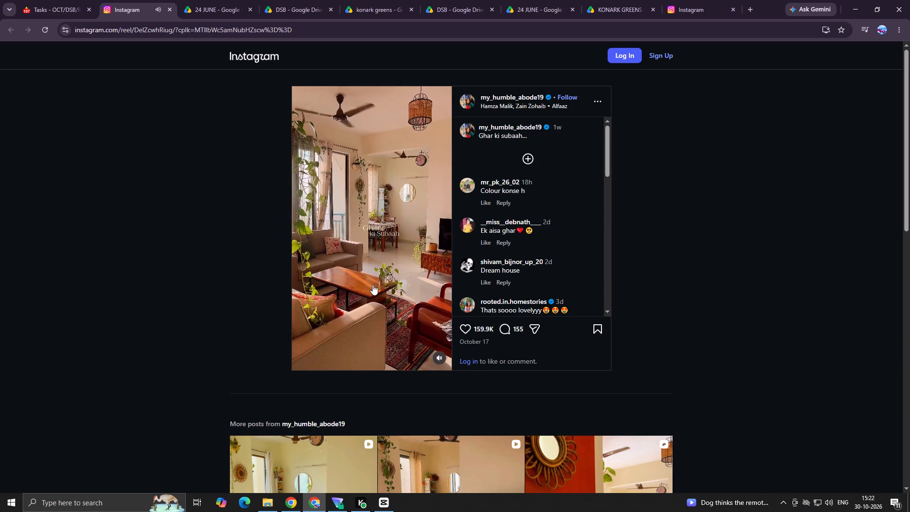
{"action": "left_click", "coordinate": [373, 284]}
Copy the share link of the reference reel.
{"action": "left_click", "coordinate": [542, 331]}
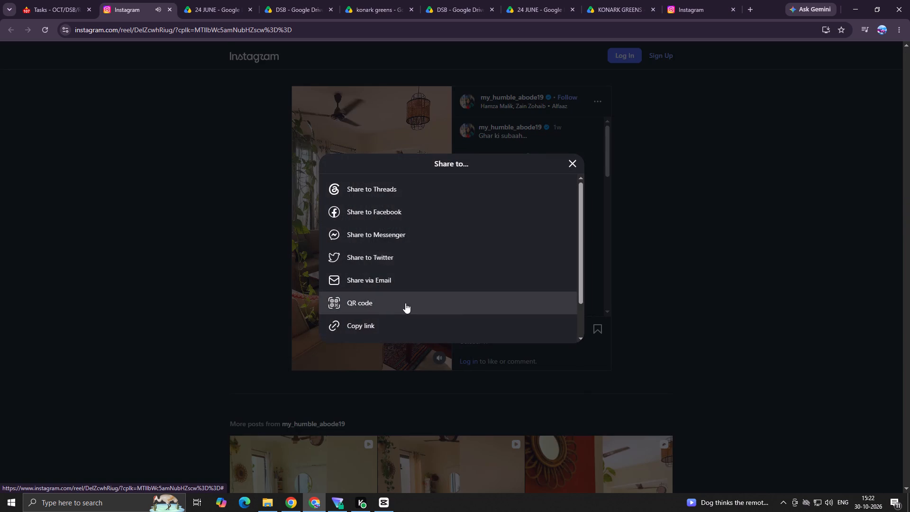
{"action": "left_click", "coordinate": [397, 329]}
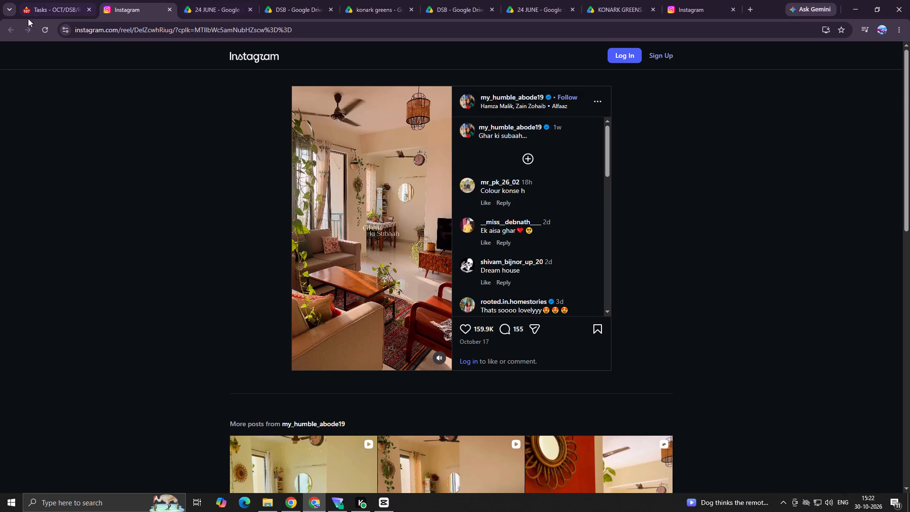
Return to the DSB task board and select the OCT/DSB/REEL/10 task.
{"action": "left_click", "coordinate": [40, 7]}
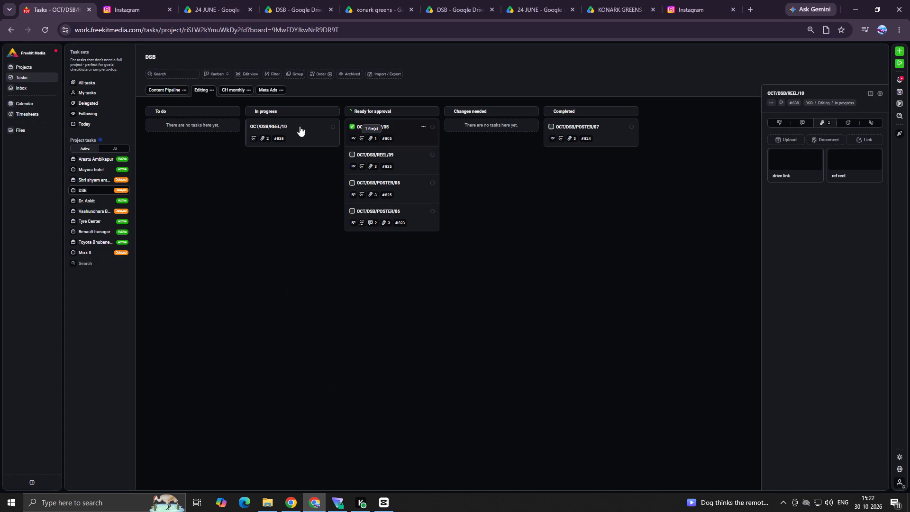
{"action": "left_click", "coordinate": [302, 143]}
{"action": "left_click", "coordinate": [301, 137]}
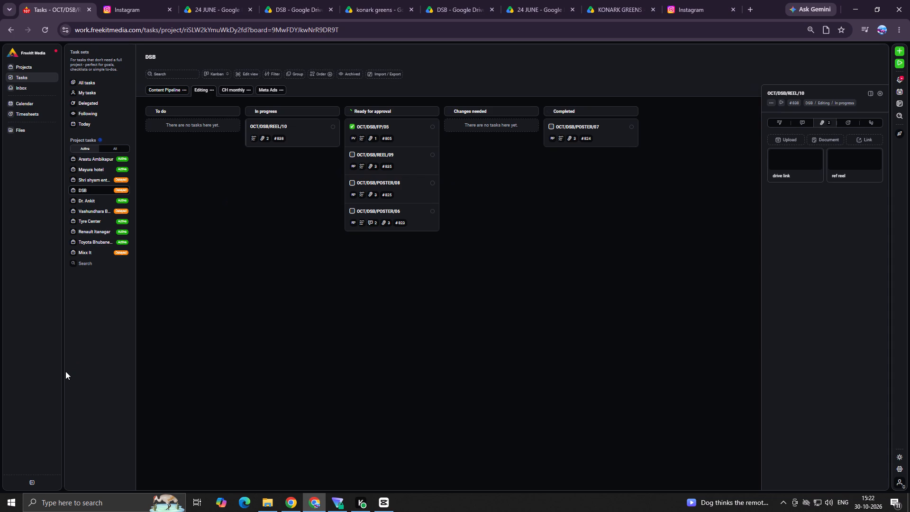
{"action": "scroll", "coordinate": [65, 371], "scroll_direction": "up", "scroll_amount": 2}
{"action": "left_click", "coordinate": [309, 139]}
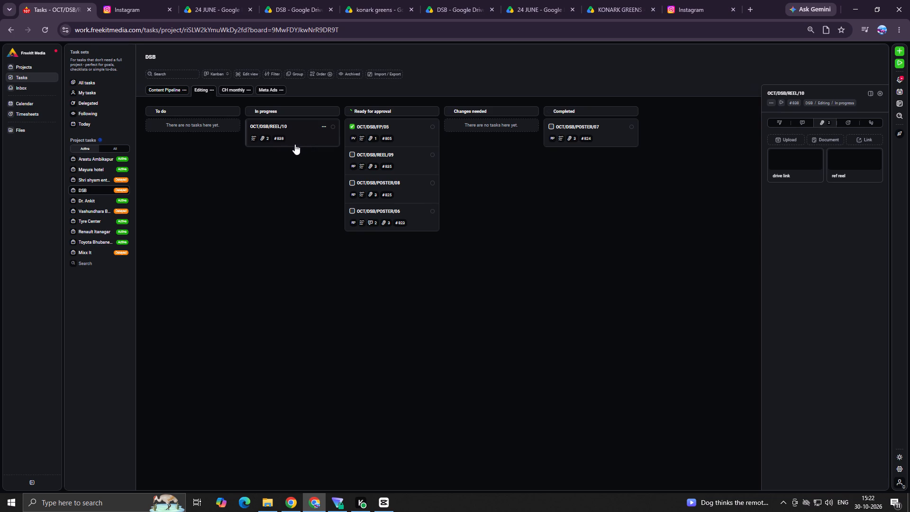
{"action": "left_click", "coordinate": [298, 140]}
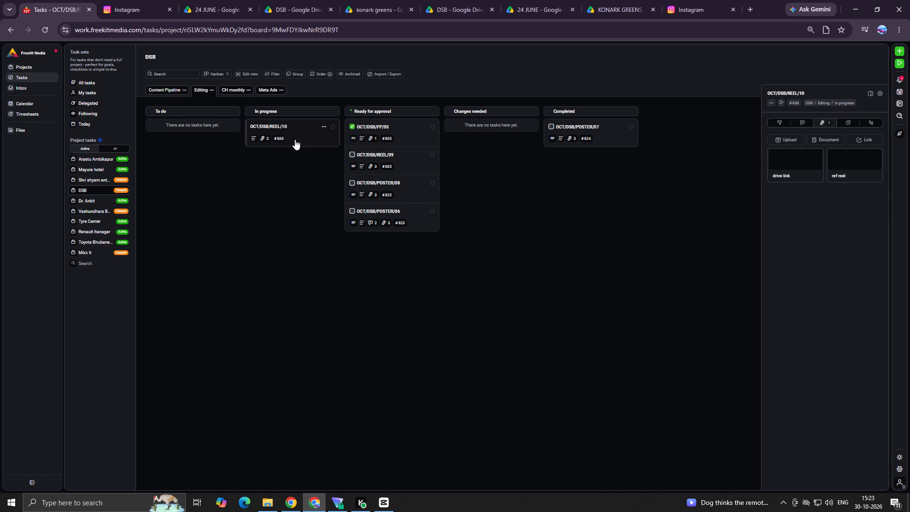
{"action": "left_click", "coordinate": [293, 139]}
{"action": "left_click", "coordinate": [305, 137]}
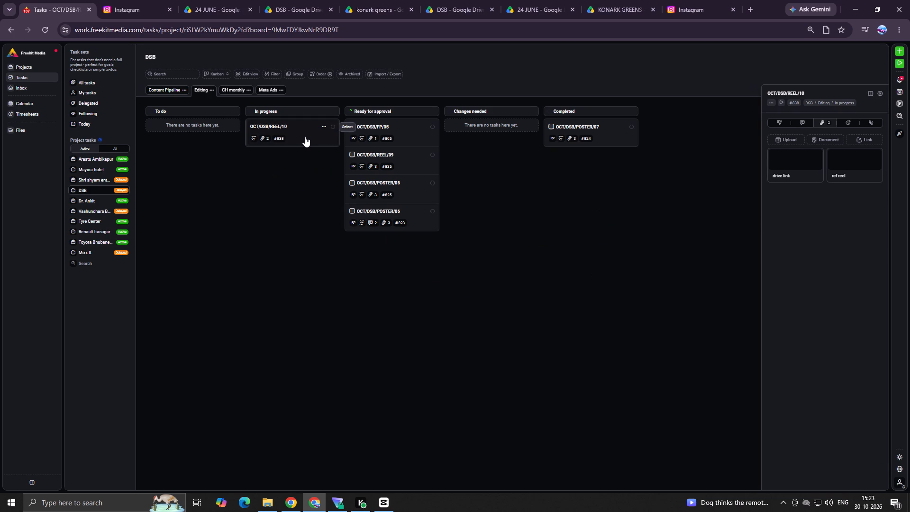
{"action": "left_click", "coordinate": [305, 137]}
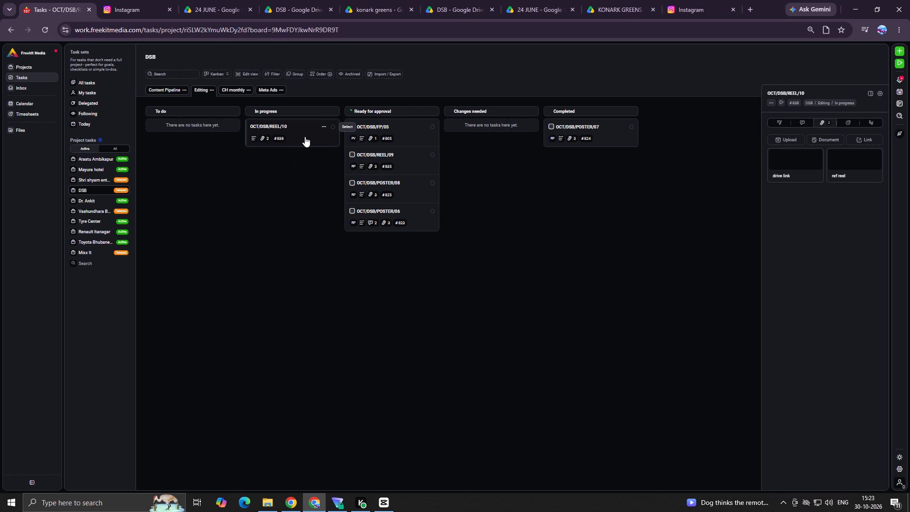
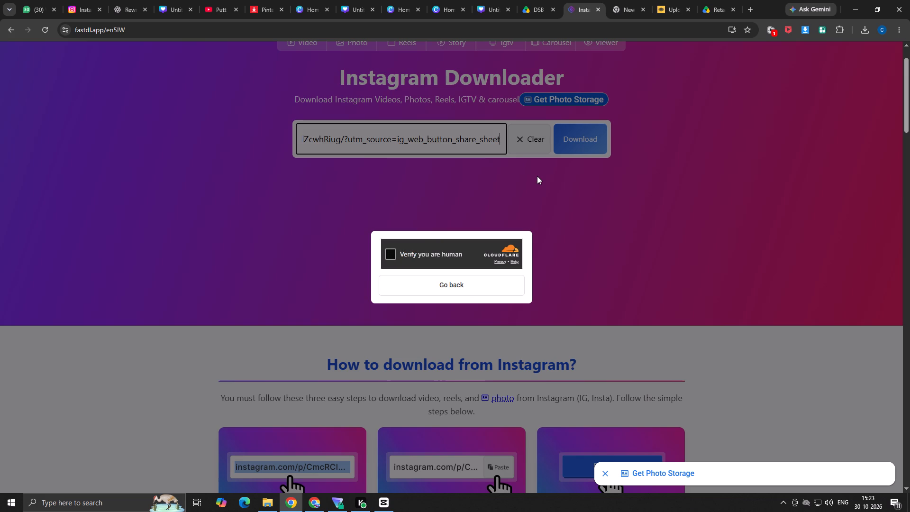
Complete the human verification, download the "Ghar ki subaah…" reference reel video, and show it in the recent downloads.
{"action": "left_click", "coordinate": [394, 254]}
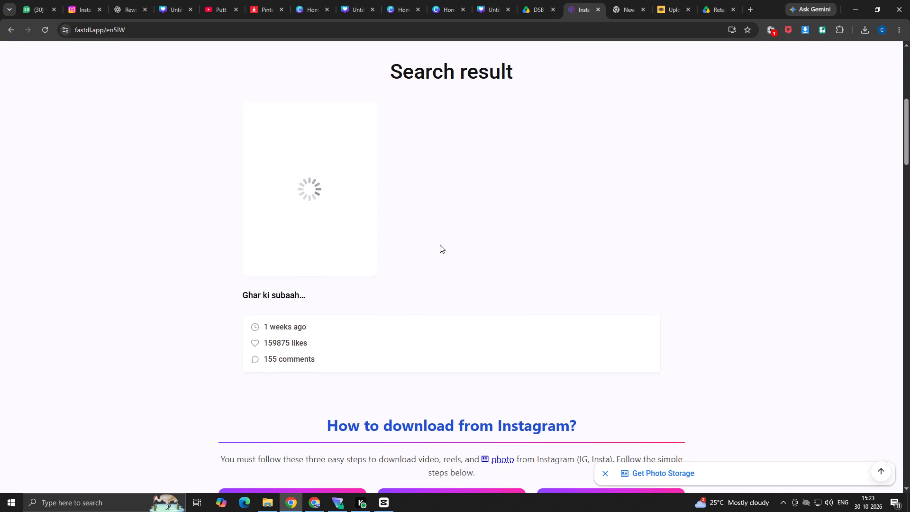
{"action": "scroll", "coordinate": [437, 244], "scroll_direction": "up", "scroll_amount": 4}
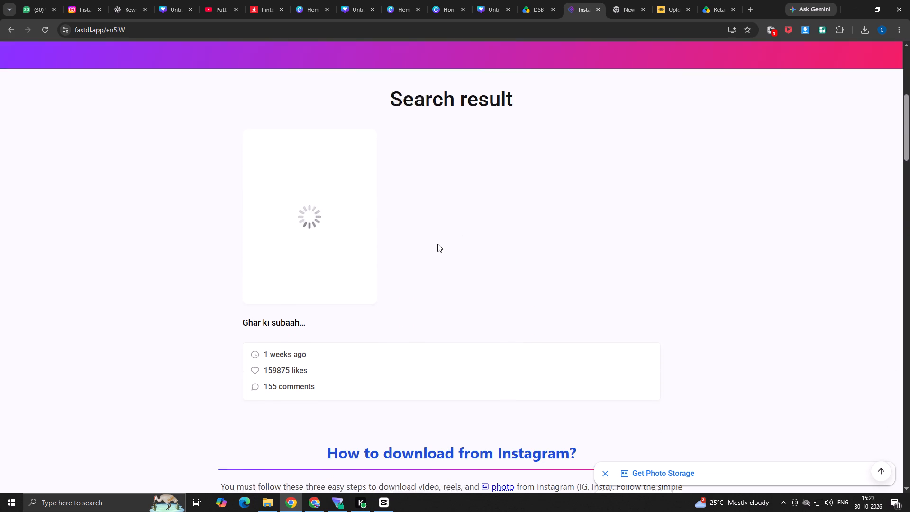
{"action": "scroll", "coordinate": [437, 244], "scroll_direction": "up", "scroll_amount": 1}
{"action": "scroll", "coordinate": [439, 256], "scroll_direction": "down", "scroll_amount": 8}
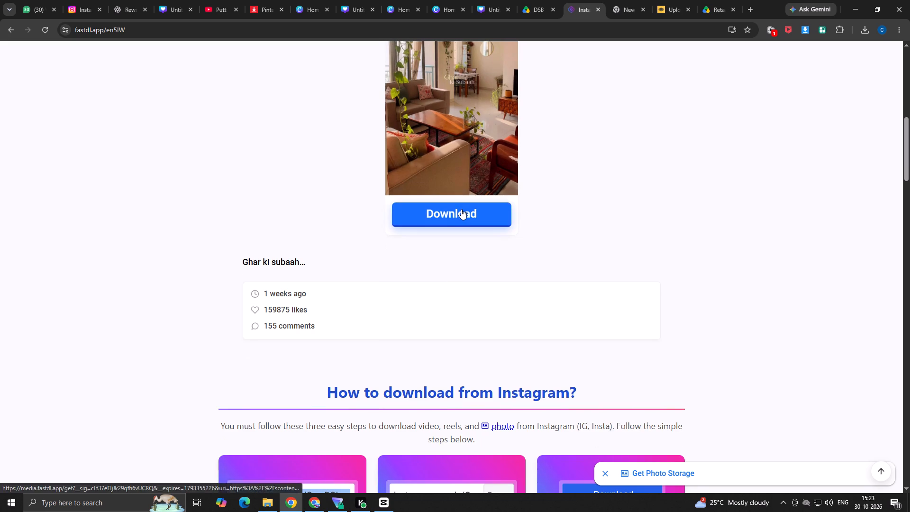
{"action": "left_click", "coordinate": [461, 210]}
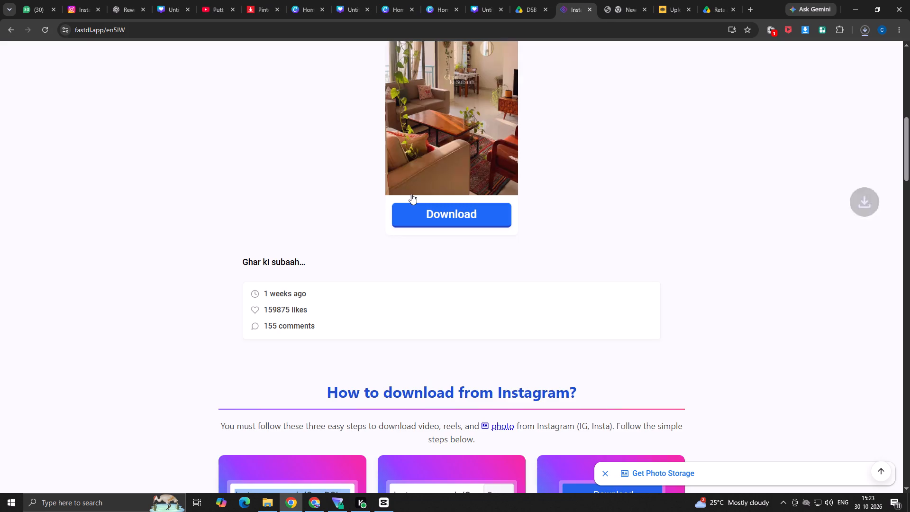
{"action": "left_click", "coordinate": [864, 30]}
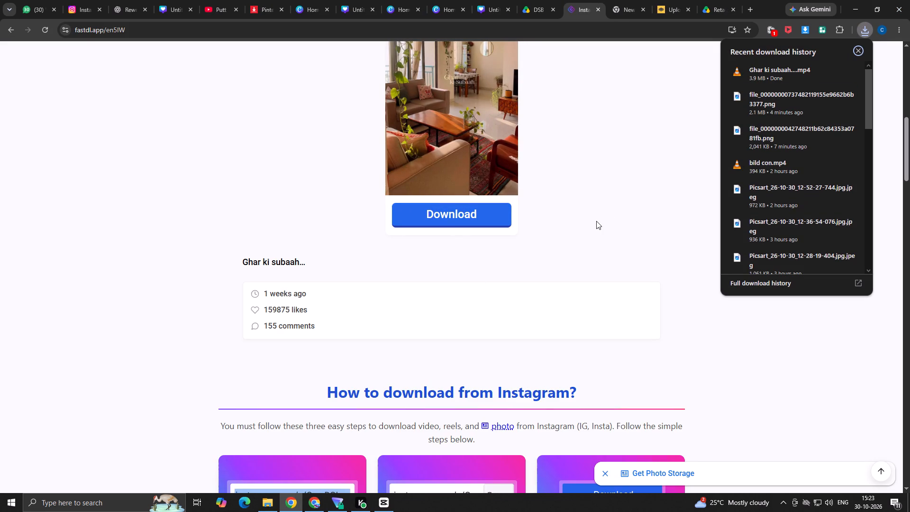
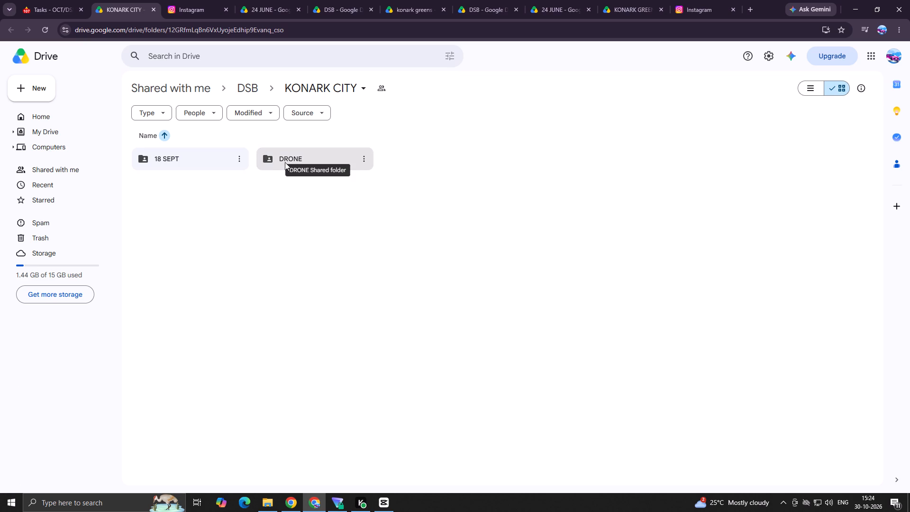
Open the 18 SEPT folder inside the shared KONARK CITY folder to view its contents.
{"action": "double_click", "coordinate": [179, 165]}
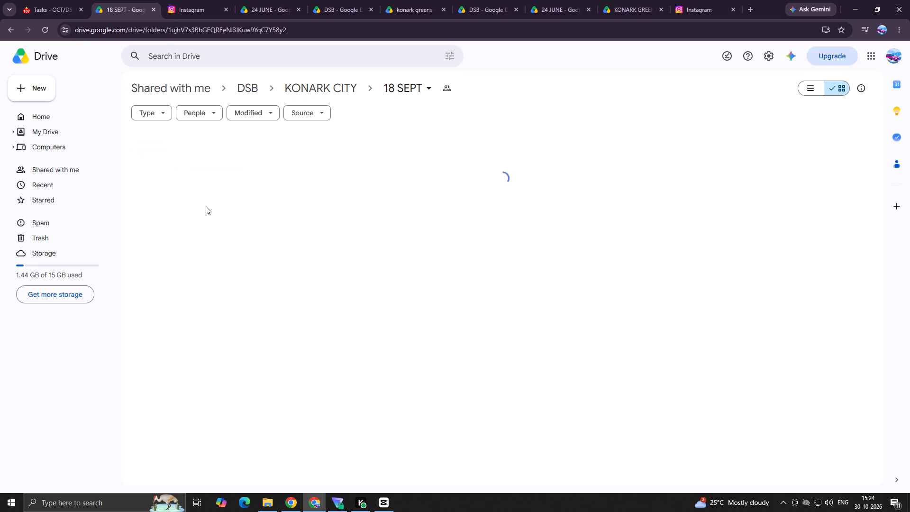
Look through the video clips and images in the KONARK CITY 18 SEPT folder to review the available reel footage.
{"action": "scroll", "coordinate": [487, 291], "scroll_direction": "down", "scroll_amount": 4}
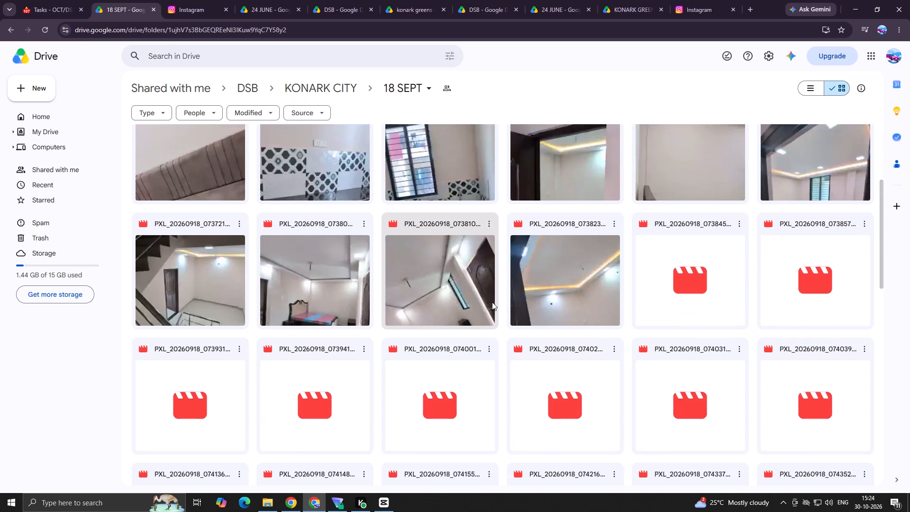
{"action": "scroll", "coordinate": [495, 307], "scroll_direction": "down", "scroll_amount": 6}
{"action": "scroll", "coordinate": [509, 348], "scroll_direction": "down", "scroll_amount": 3}
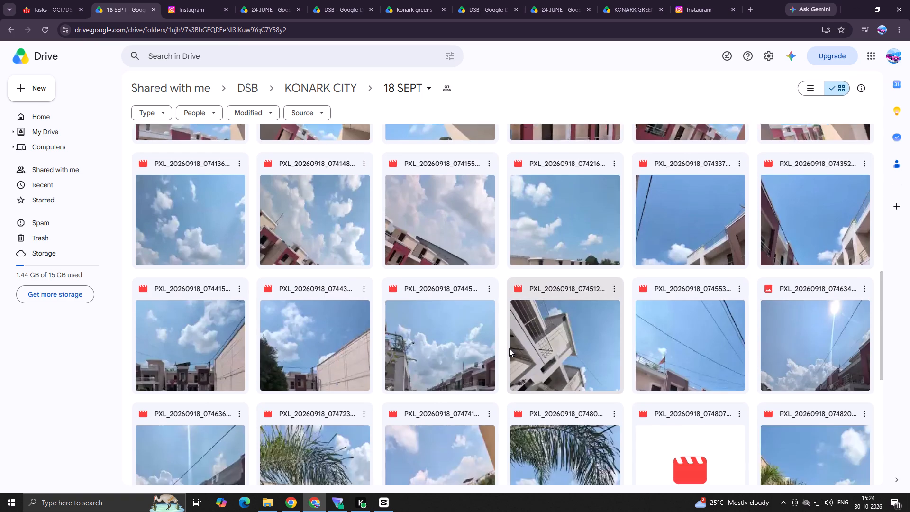
{"action": "scroll", "coordinate": [509, 348], "scroll_direction": "down", "scroll_amount": 1}
{"action": "scroll", "coordinate": [510, 360], "scroll_direction": "up", "scroll_amount": 13}
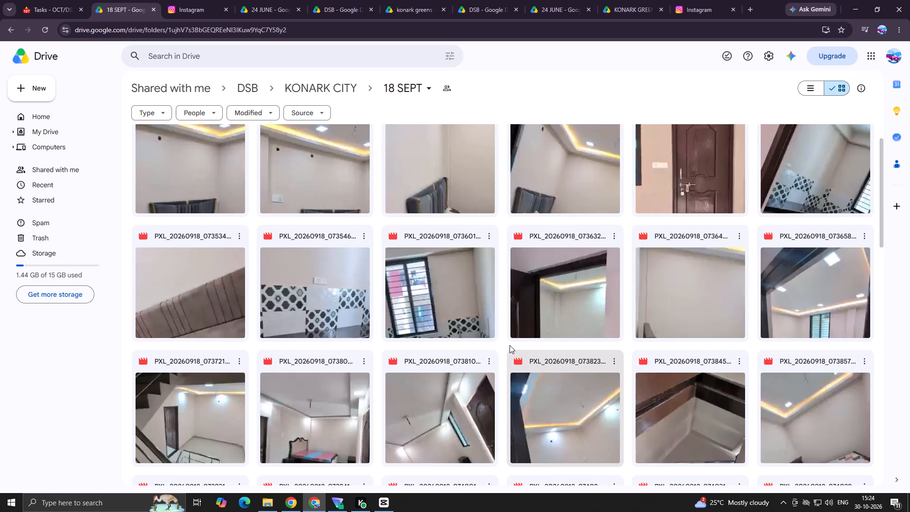
{"action": "scroll", "coordinate": [502, 344], "scroll_direction": "up", "scroll_amount": 5}
{"action": "scroll", "coordinate": [503, 344], "scroll_direction": "down", "scroll_amount": 11}
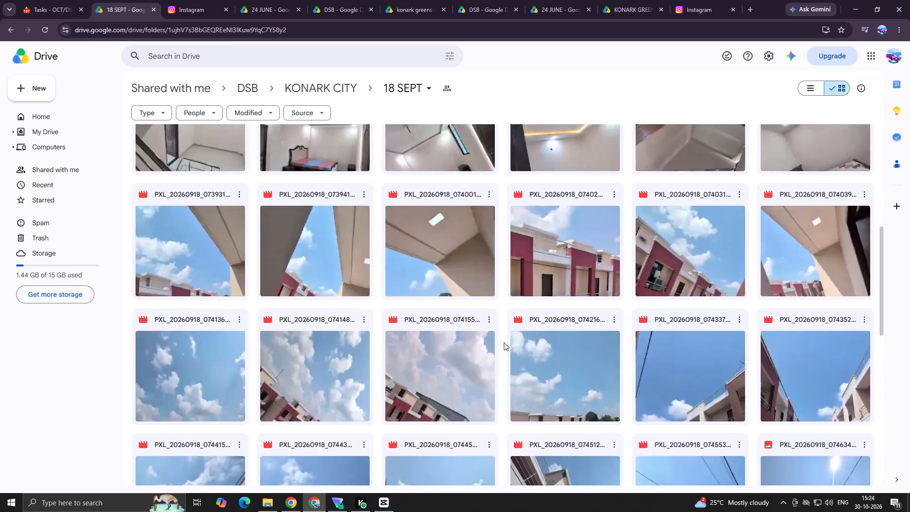
{"action": "scroll", "coordinate": [504, 342], "scroll_direction": "down", "scroll_amount": 17}
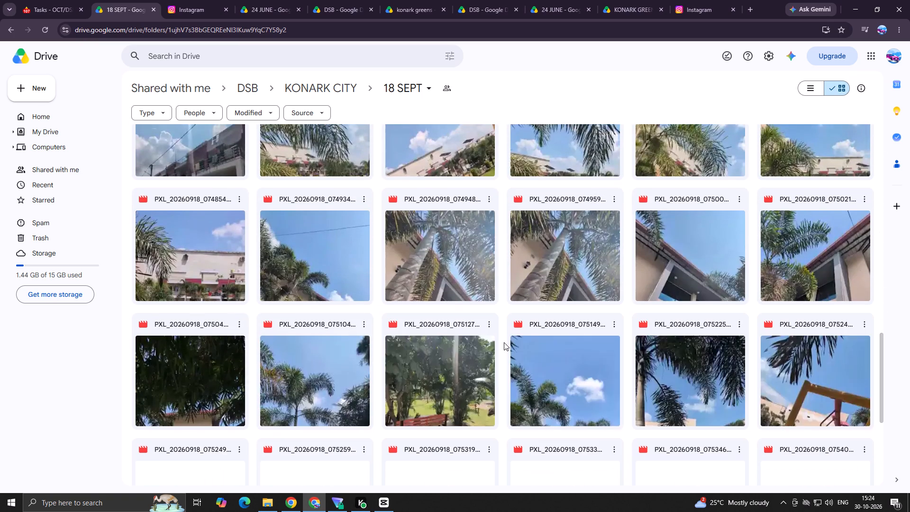
{"action": "scroll", "coordinate": [504, 342], "scroll_direction": "down", "scroll_amount": 16}
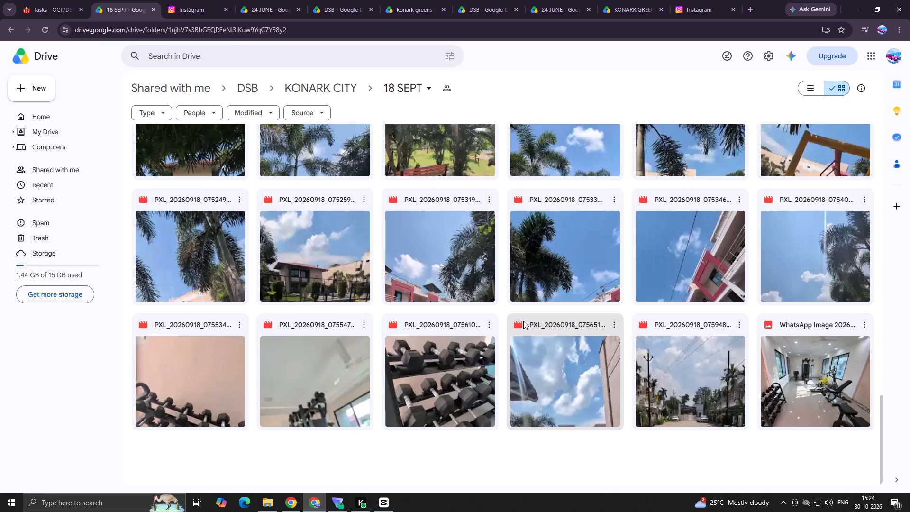
{"action": "scroll", "coordinate": [495, 318], "scroll_direction": "down", "scroll_amount": 6}
{"action": "scroll", "coordinate": [490, 321], "scroll_direction": "up", "scroll_amount": 9}
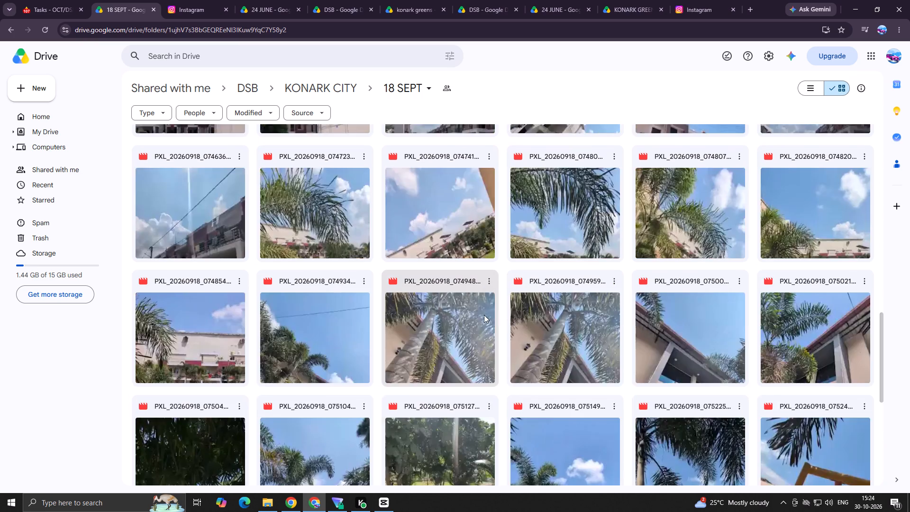
{"action": "scroll", "coordinate": [484, 315], "scroll_direction": "up", "scroll_amount": 17}
{"action": "scroll", "coordinate": [493, 300], "scroll_direction": "up", "scroll_amount": 7}
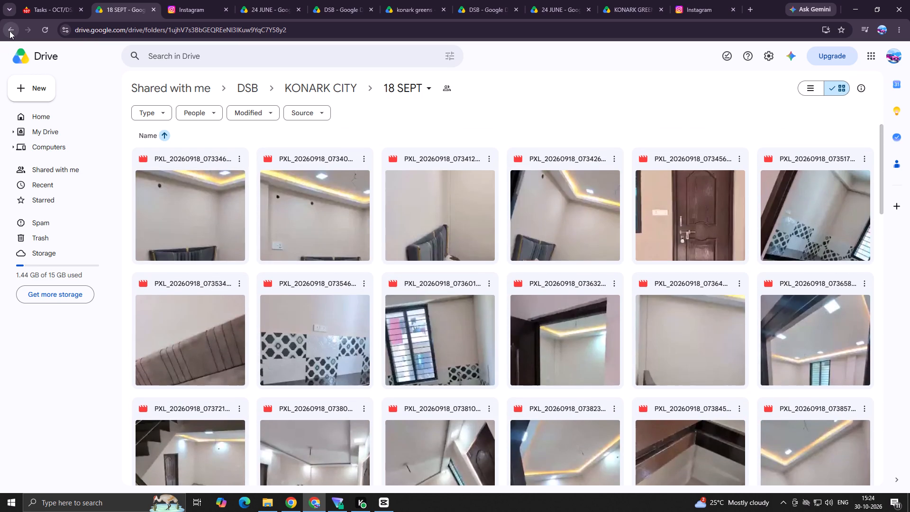
{"action": "scroll", "coordinate": [583, 314], "scroll_direction": "down", "scroll_amount": 4}
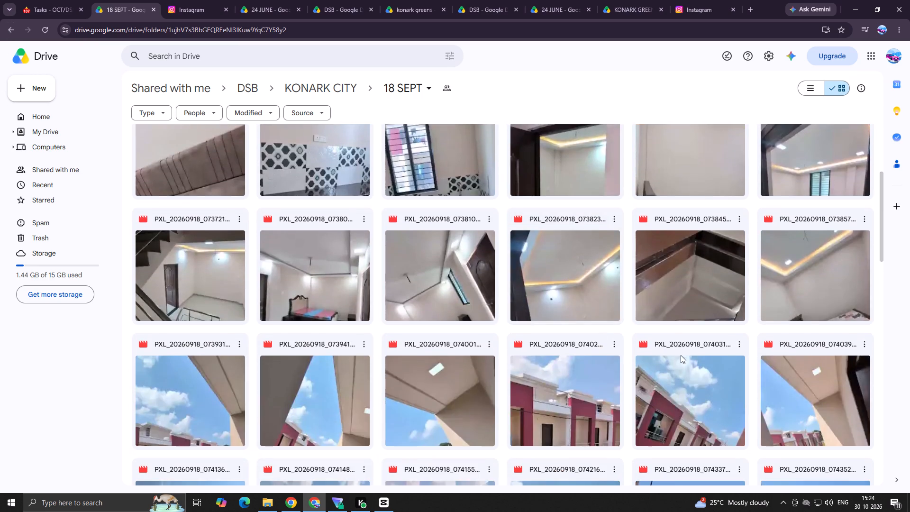
{"action": "scroll", "coordinate": [682, 351], "scroll_direction": "down", "scroll_amount": 18}
{"action": "scroll", "coordinate": [746, 321], "scroll_direction": "down", "scroll_amount": 6}
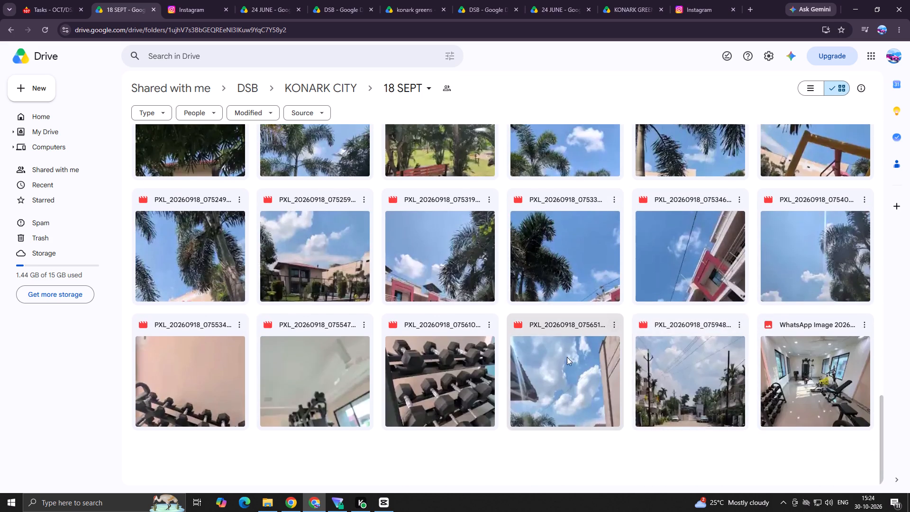
{"action": "scroll", "coordinate": [534, 374], "scroll_direction": "up", "scroll_amount": 20}
{"action": "scroll", "coordinate": [534, 374], "scroll_direction": "up", "scroll_amount": 9}
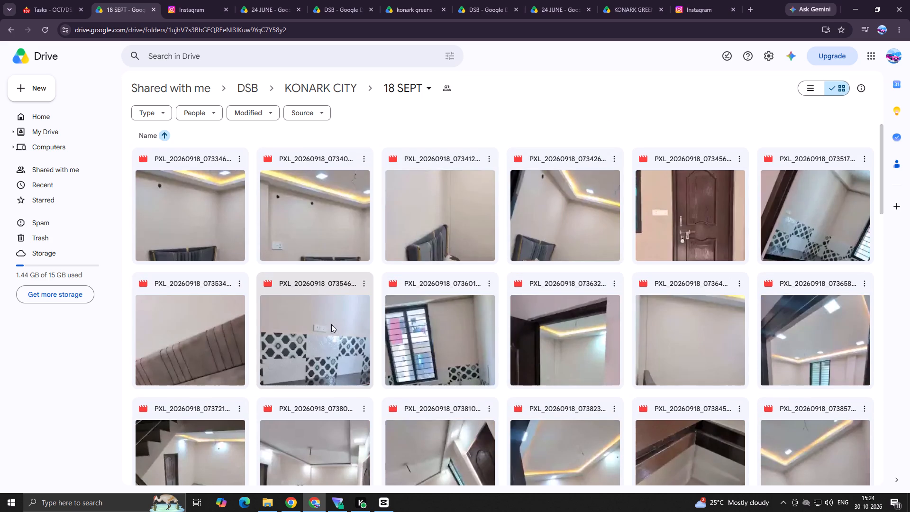
Return to the KONARK CITY folder and download the whole 18 SEPT folder.
{"action": "left_click", "coordinate": [9, 30]}
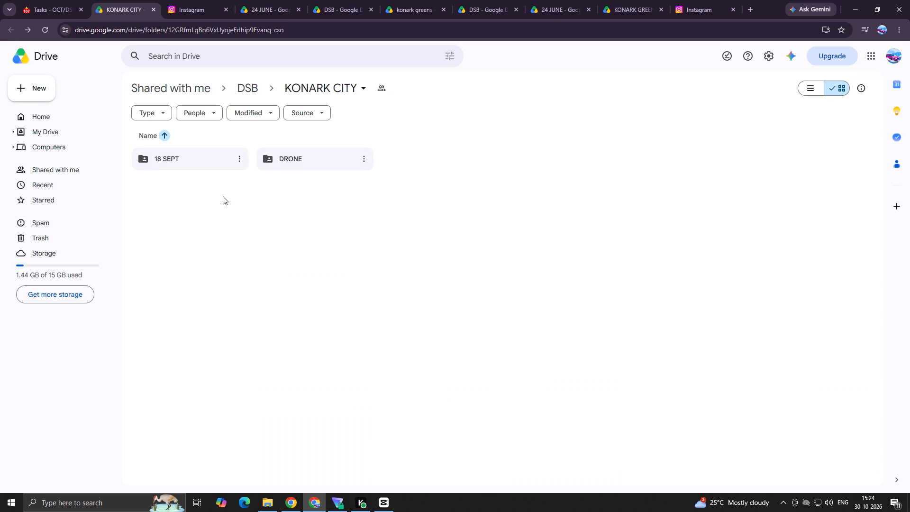
{"action": "right_click", "coordinate": [230, 161]}
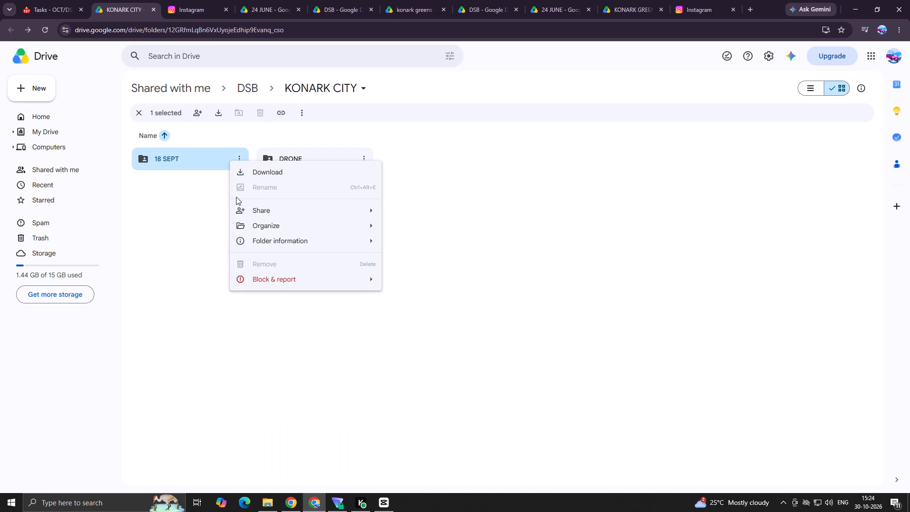
{"action": "left_click", "coordinate": [247, 174]}
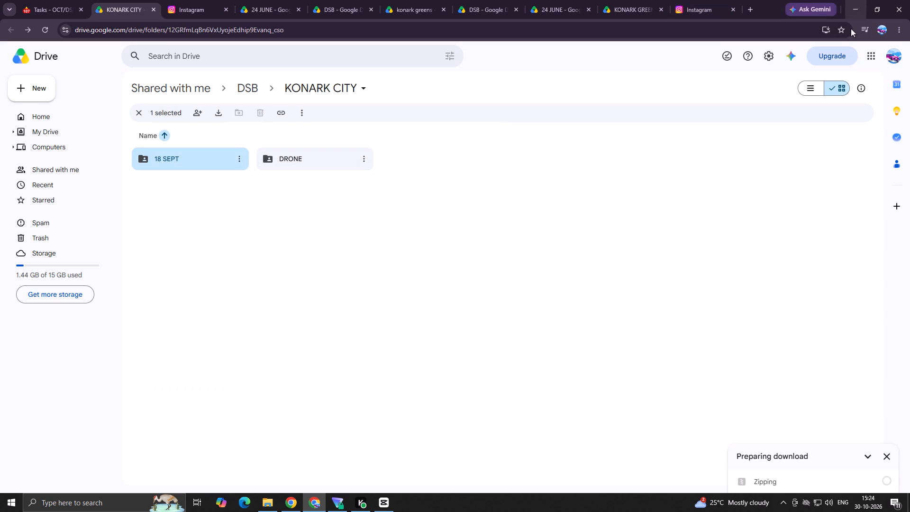
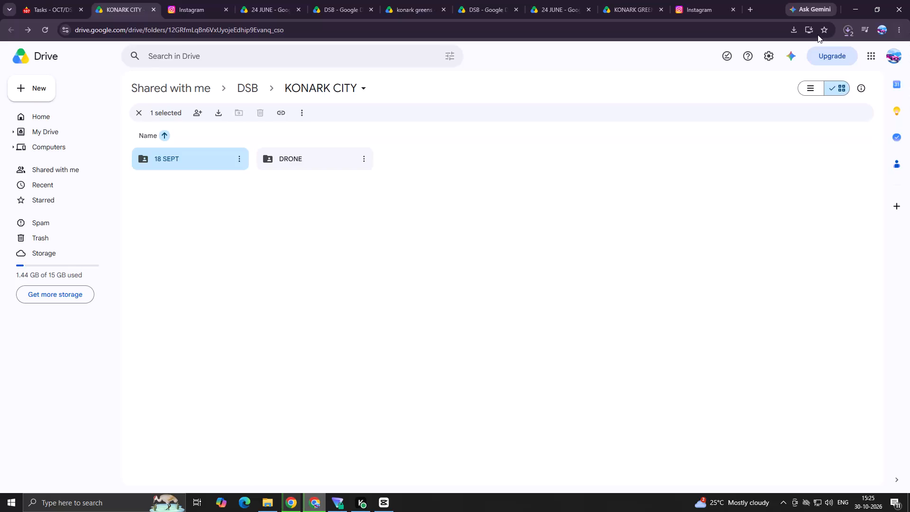
Check the progress of the 18 SEPT zip downloads in the recent download history.
{"action": "left_click", "coordinate": [847, 33]}
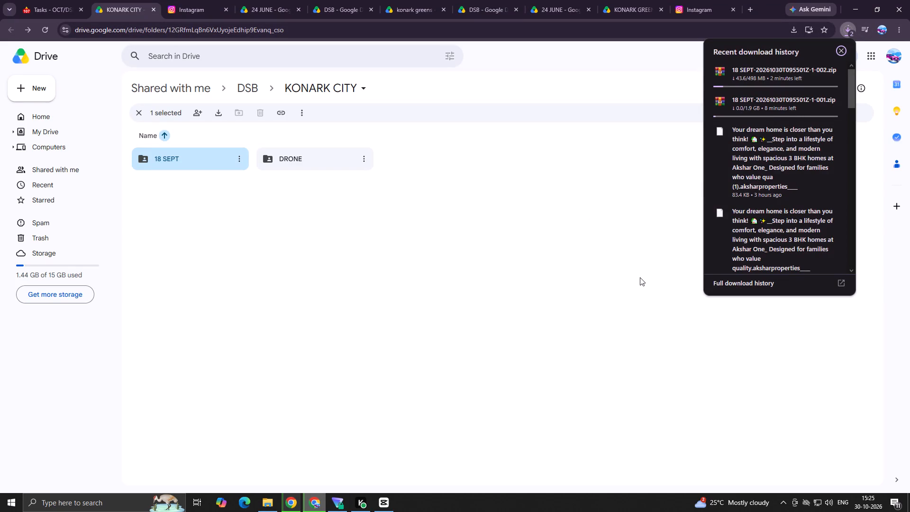
Close the Proton VPN window while the 18 SEPT footage is downloading.
{"action": "right_click", "coordinate": [337, 503]}
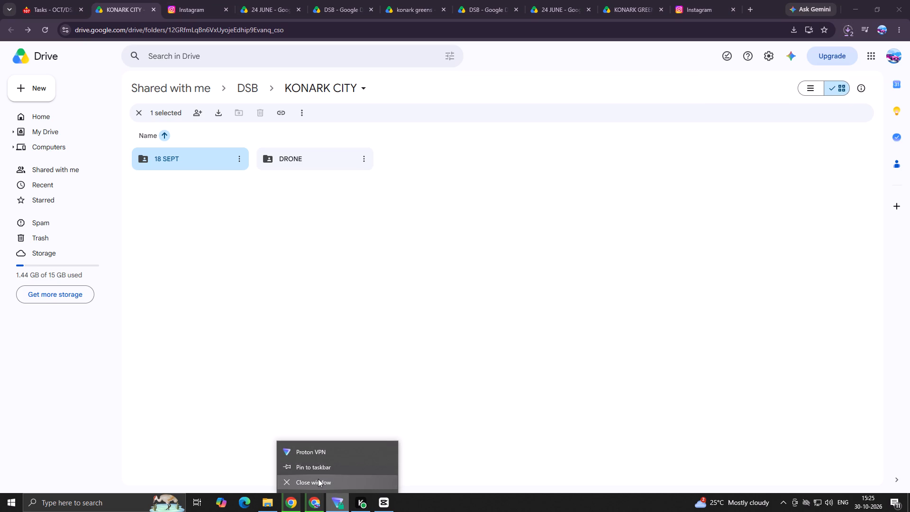
{"action": "left_click", "coordinate": [318, 479]}
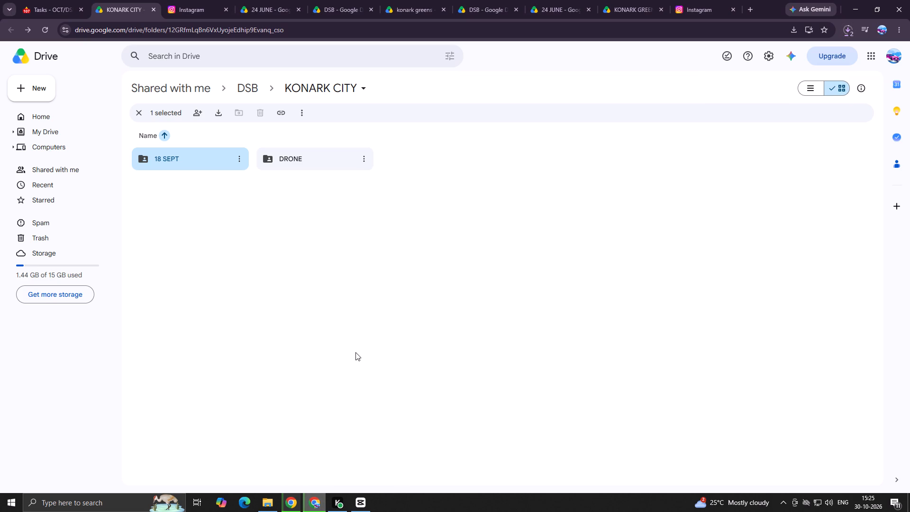
Recheck the progress of the 18 SEPT downloads in the recent download history.
{"action": "left_click", "coordinate": [848, 28]}
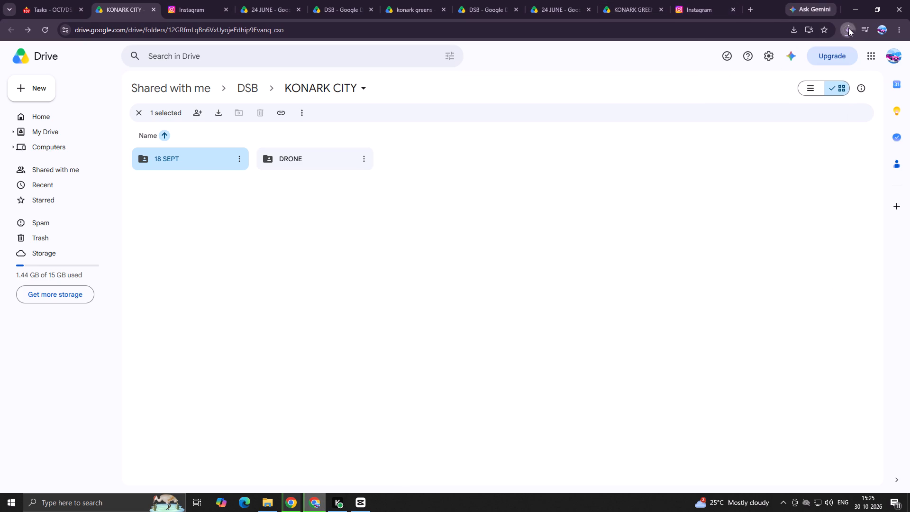
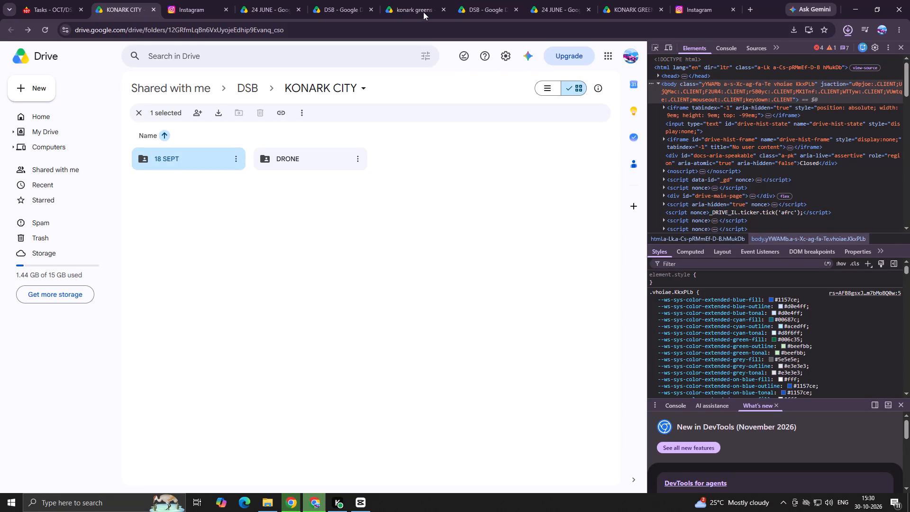
Close the developer tools pane beside the KONARK CITY folder in Drive.
{"action": "left_click", "coordinate": [901, 43]}
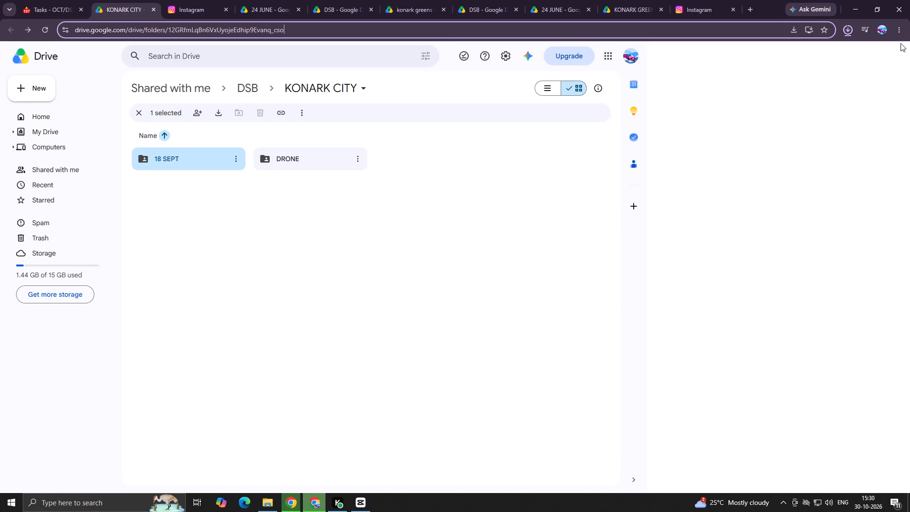
Check the progress of the 18 SEPT zip downloads again in the recent download history.
{"action": "left_click", "coordinate": [848, 32]}
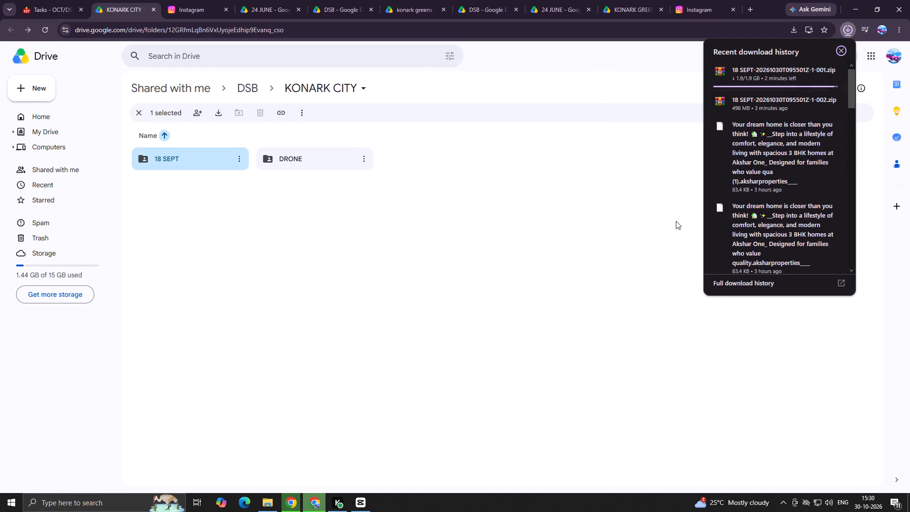